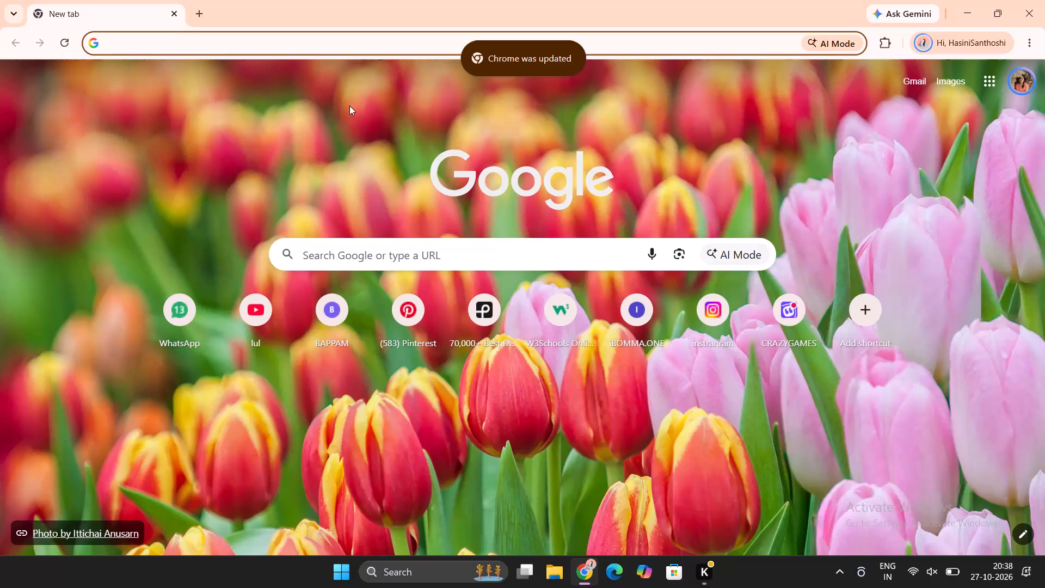
Open the White and Brown Modern Tours and Travels Agency Promotion Flyer design on the Canva website.
click(390, 36)
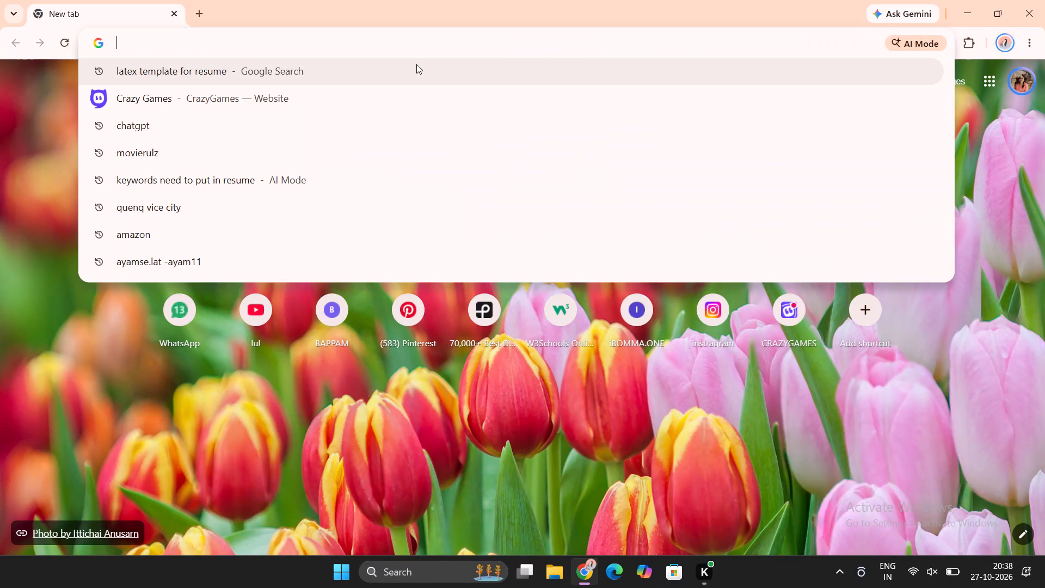
key(x)
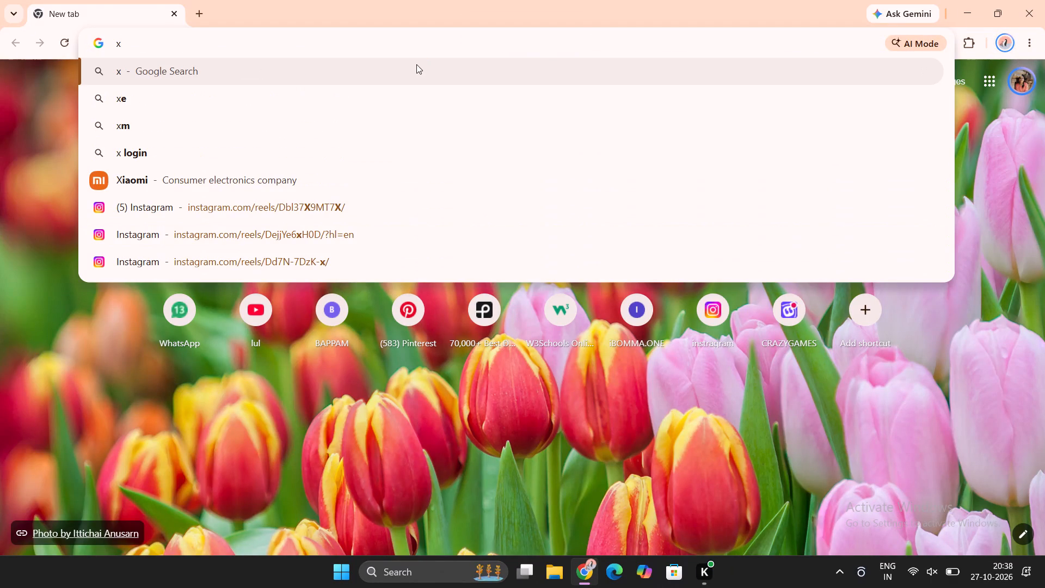
key(BackSpace)
text(ca)
text(nva)
key(Return)
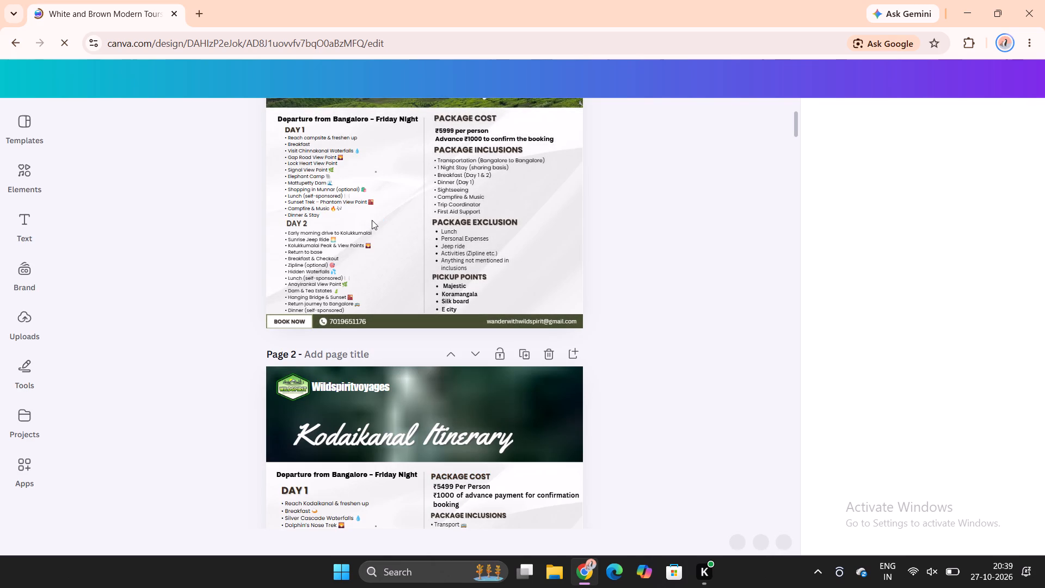
Close the Print Shop pane beside the flyer design.
scroll(718, 332, down, 5)
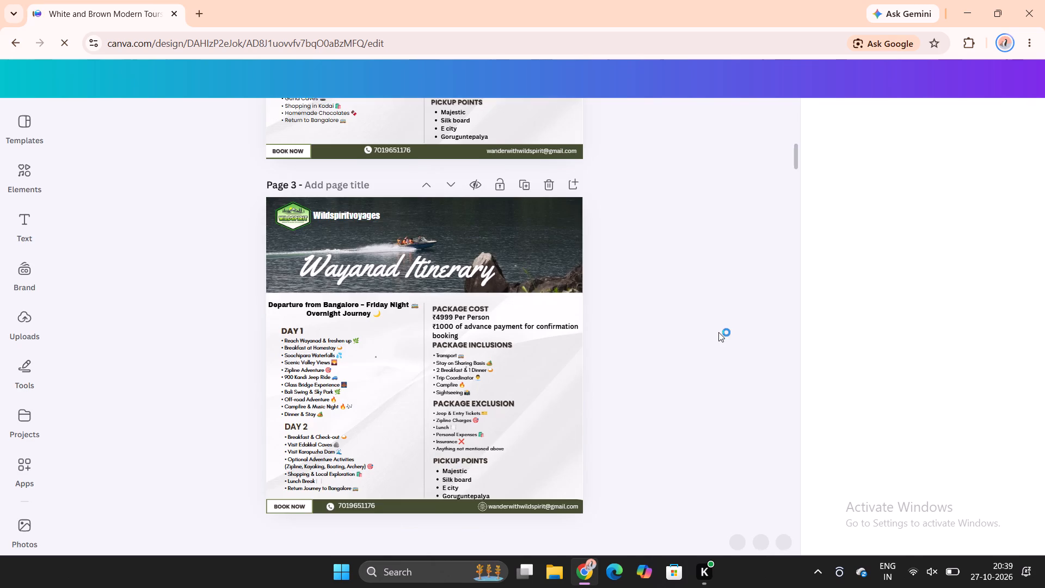
scroll(628, 251, up, 8)
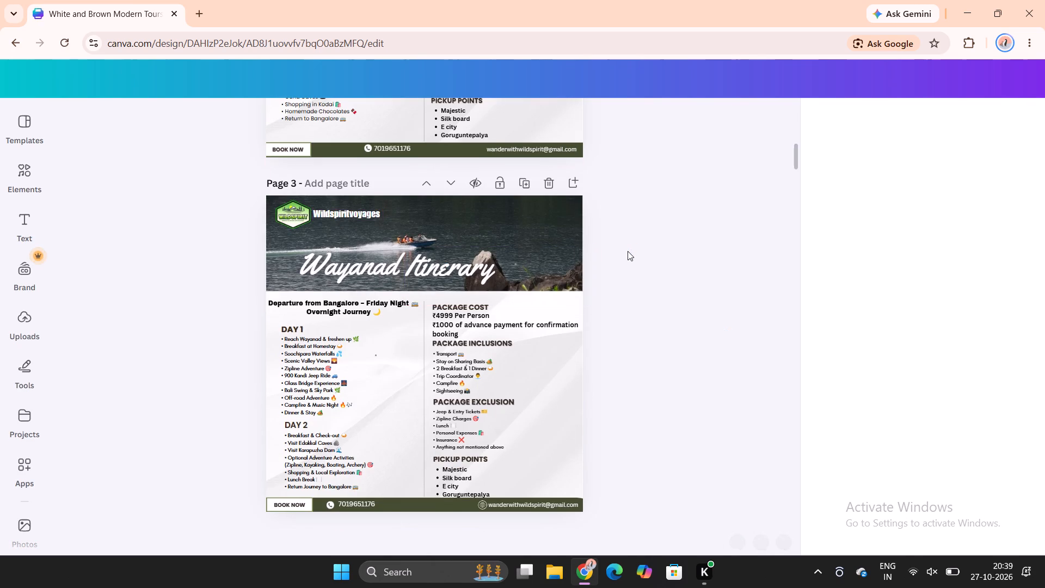
scroll(628, 251, up, 11)
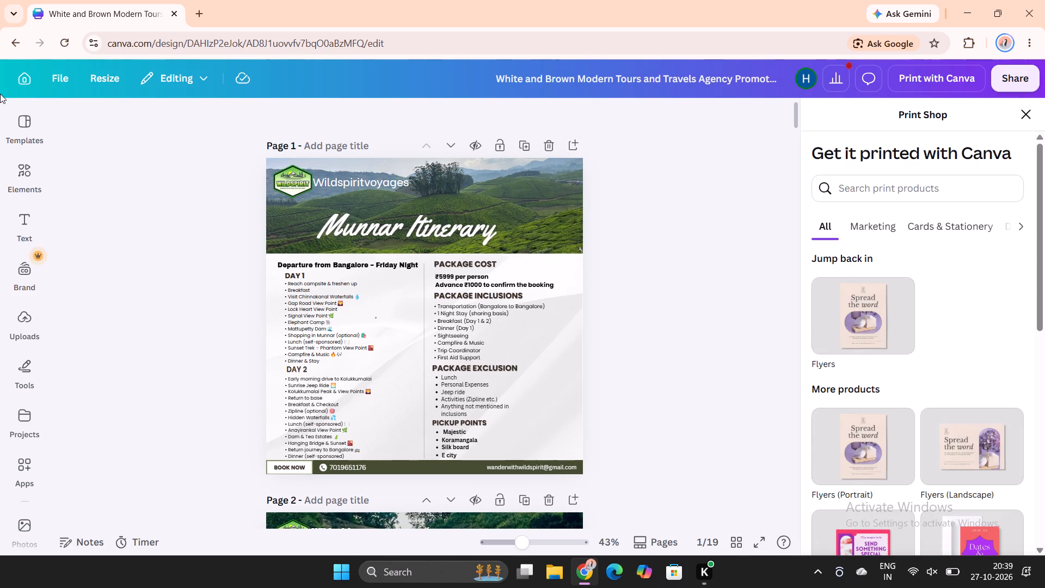
click(1026, 117)
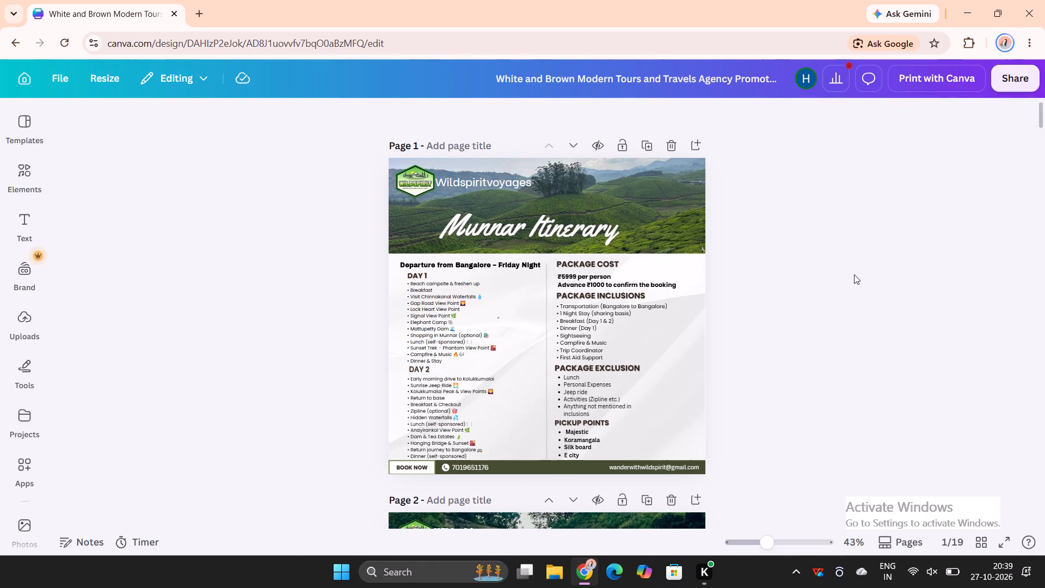
Look through the flyer's itinerary and destination pages, down to the Escape to Chikkamagaluru page at the end.
scroll(881, 224, down, 4)
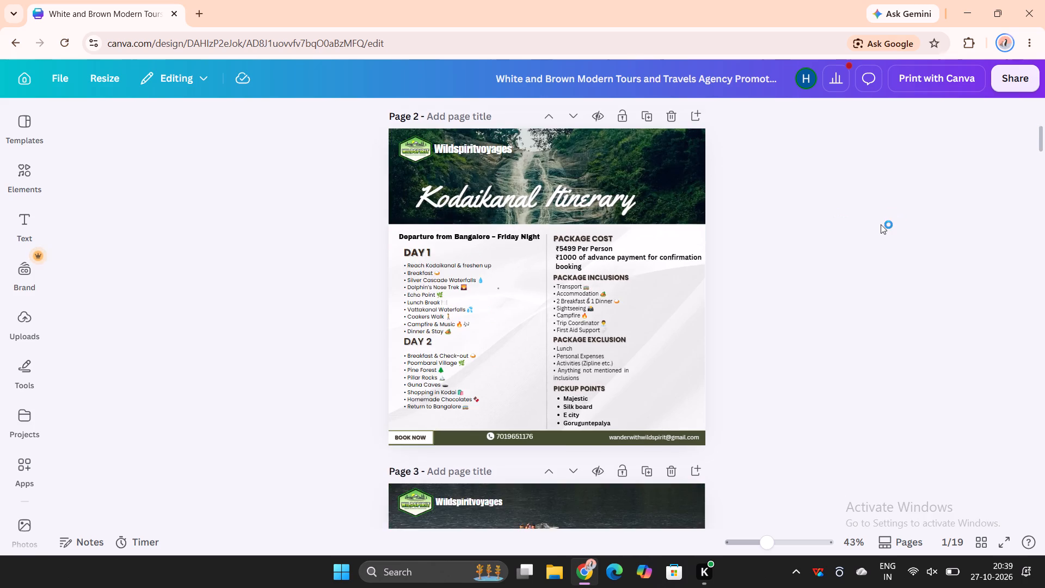
scroll(881, 224, down, 5)
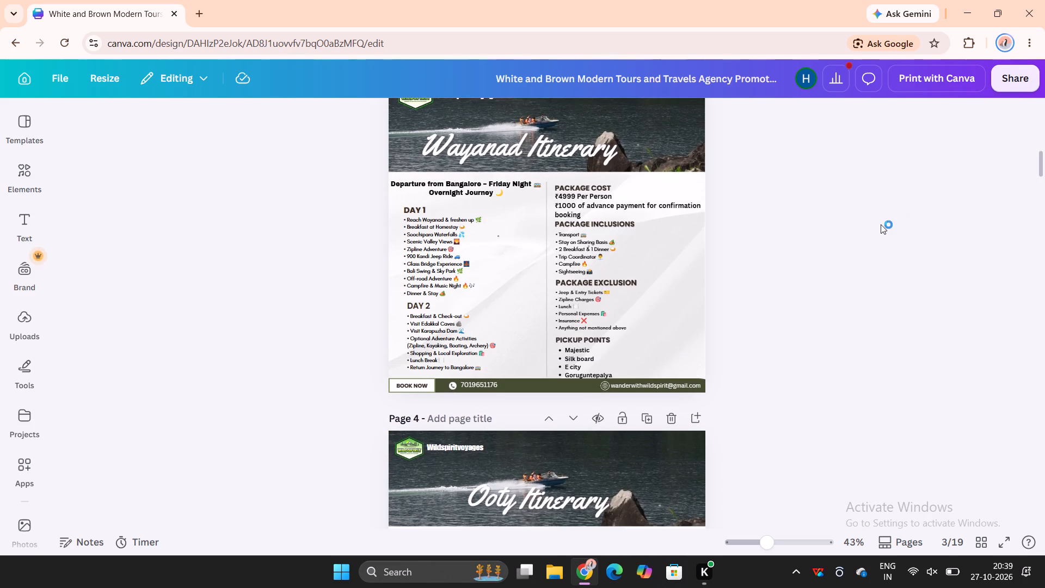
scroll(881, 224, down, 9)
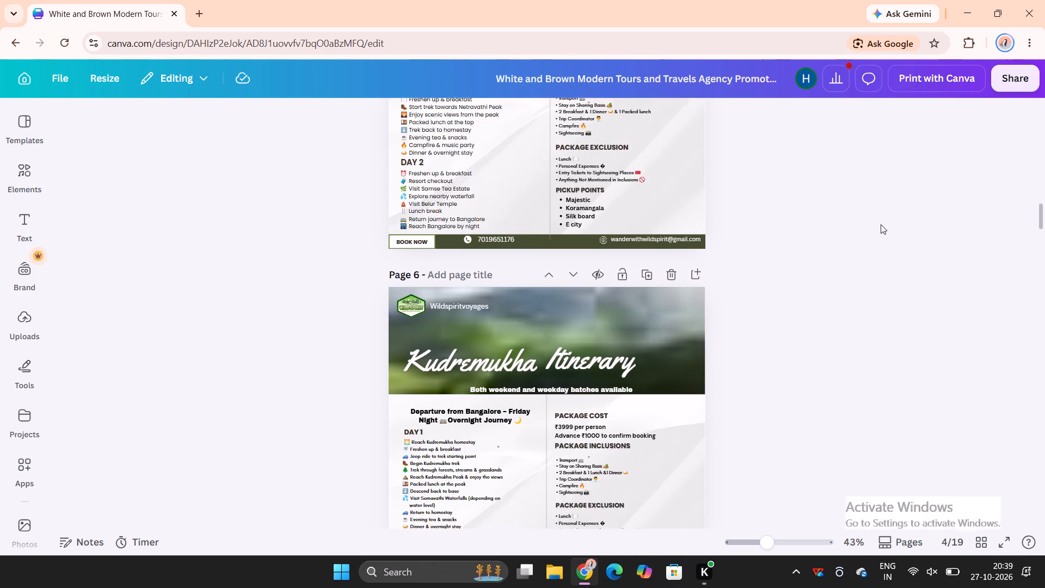
scroll(881, 224, down, 15)
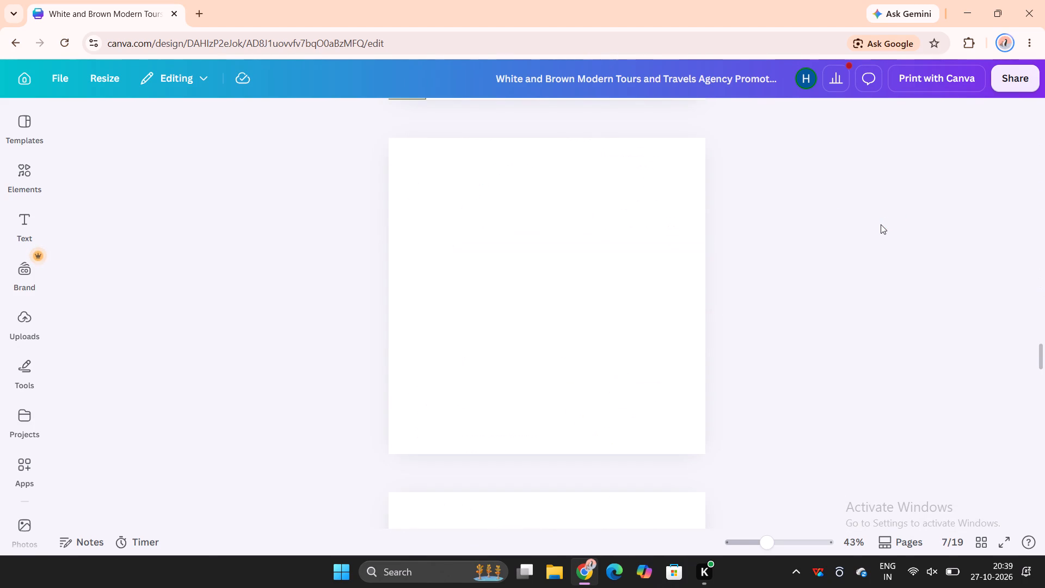
scroll(881, 224, up, 1)
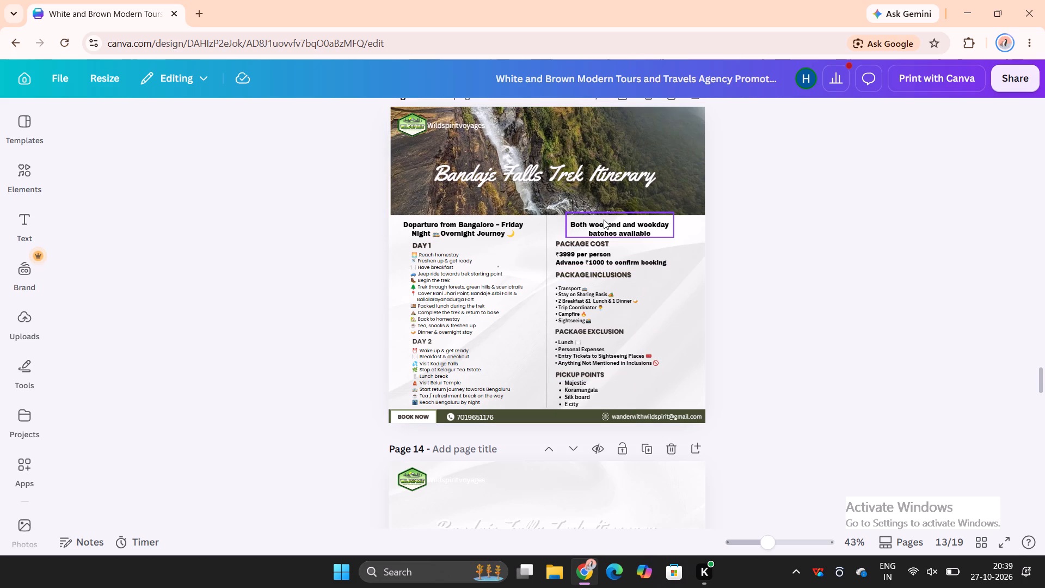
scroll(730, 257, up, 3)
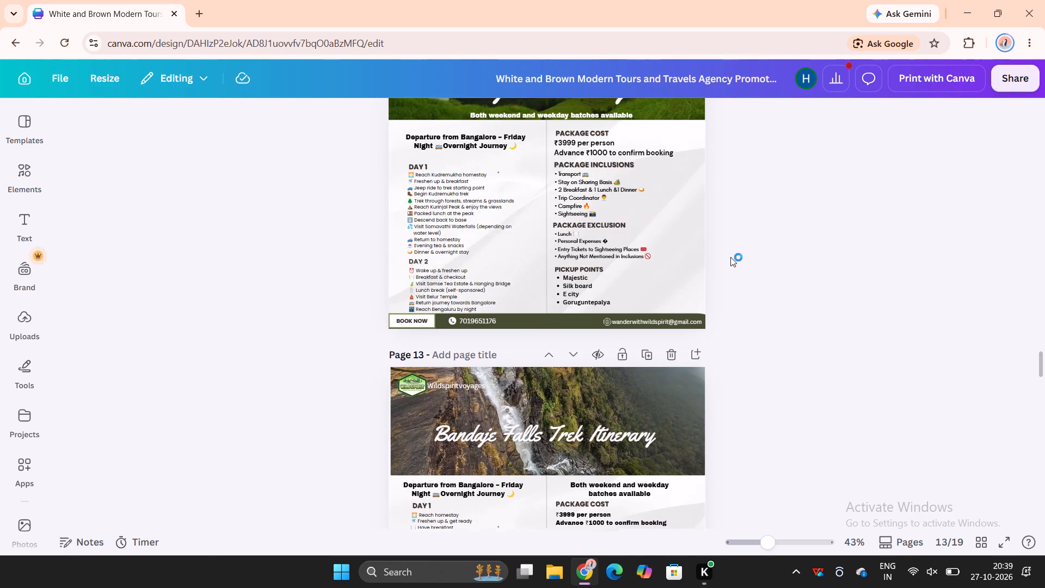
scroll(730, 257, up, 8)
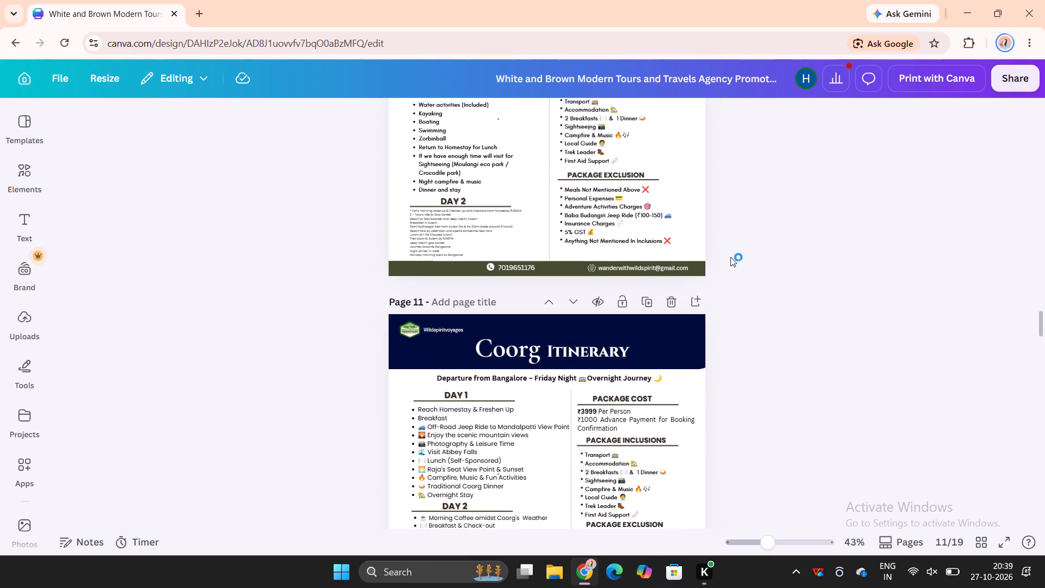
scroll(717, 131, down, 10)
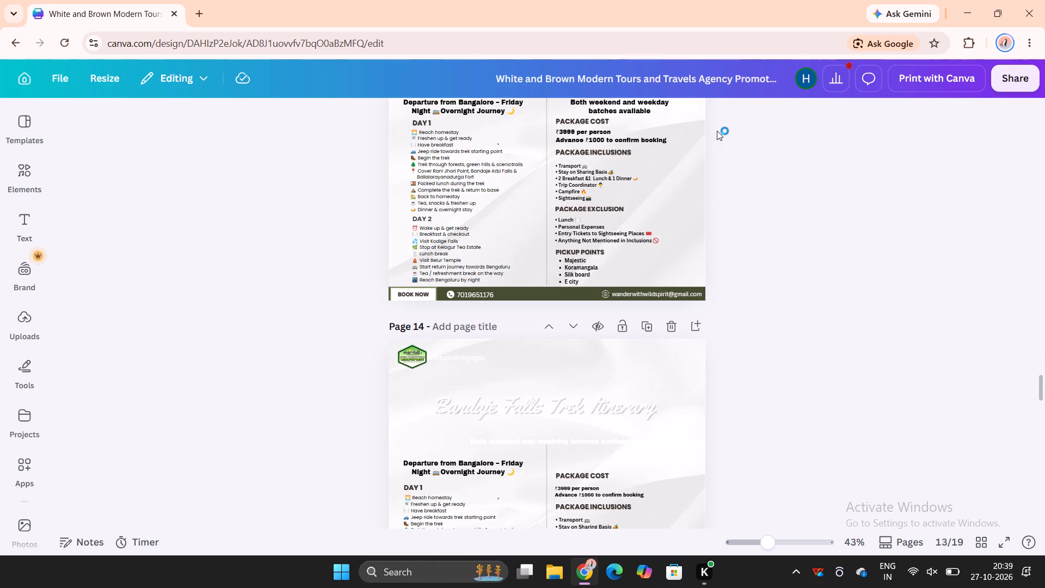
scroll(717, 131, down, 6)
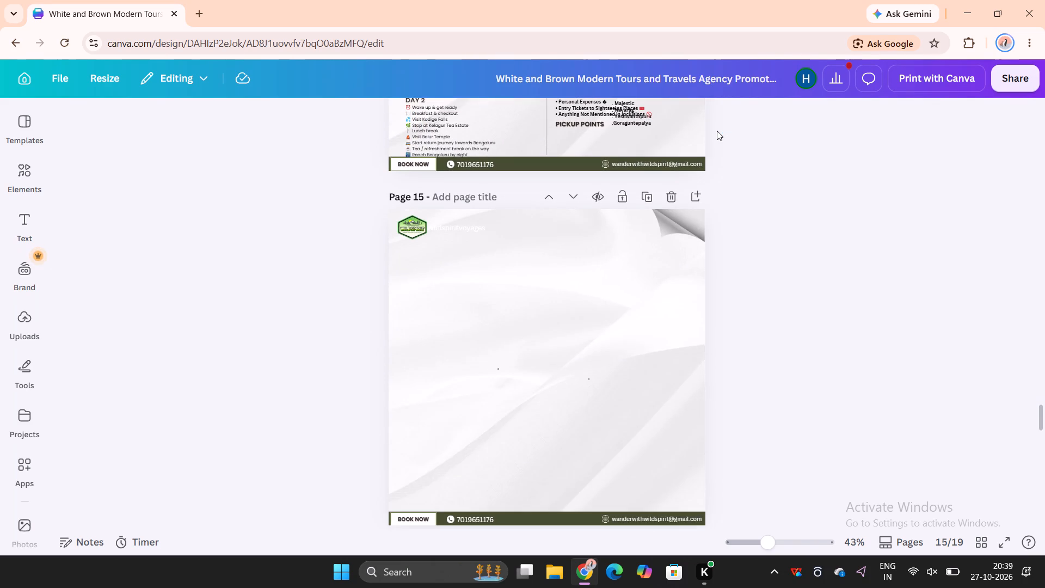
scroll(717, 131, down, 11)
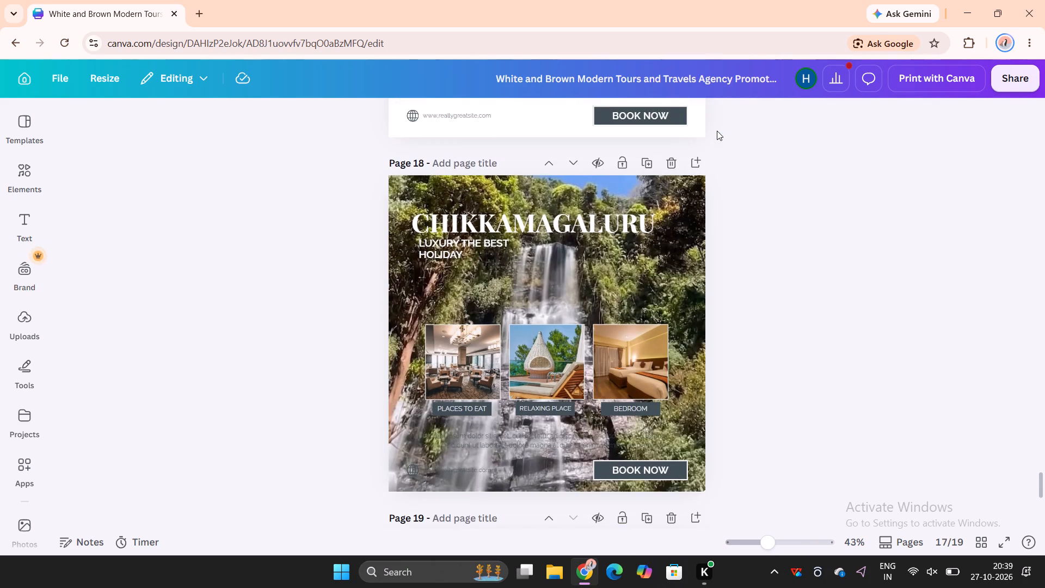
scroll(717, 131, down, 8)
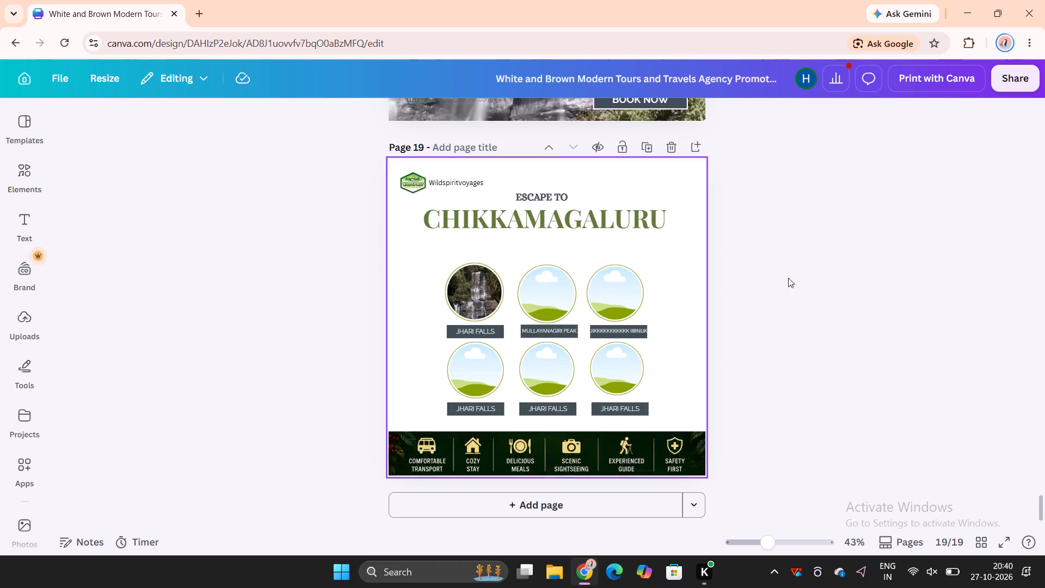
scroll(819, 270, down, 4)
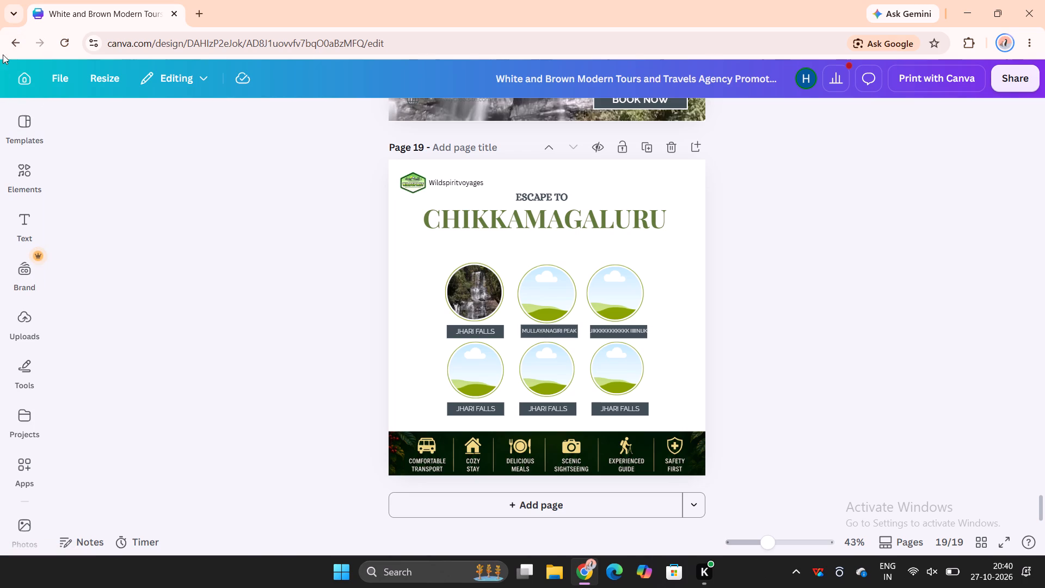
Leave the flyer design and open the Canva home page at canva.com.
click(13, 36)
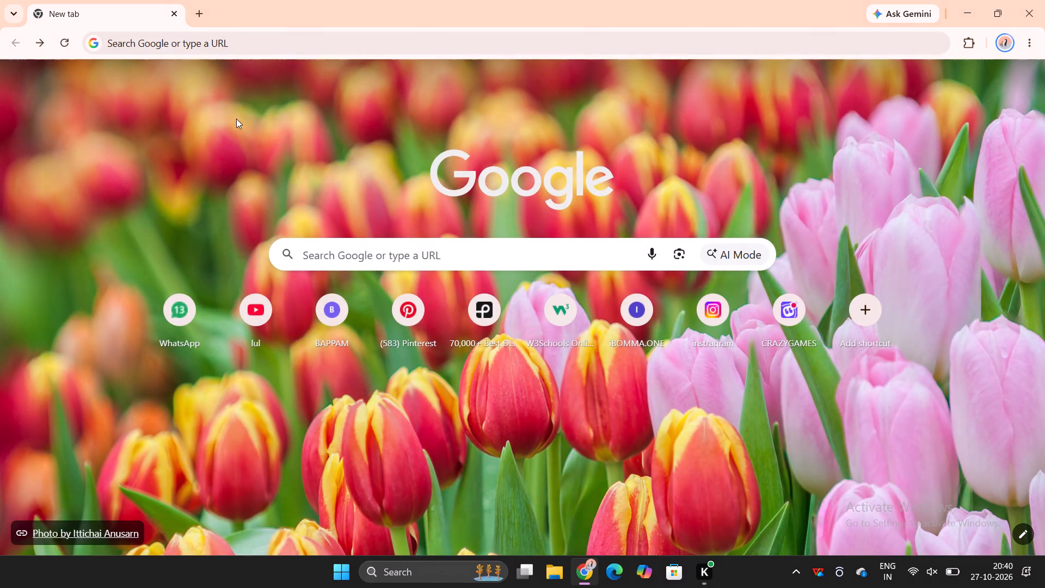
click(381, 47)
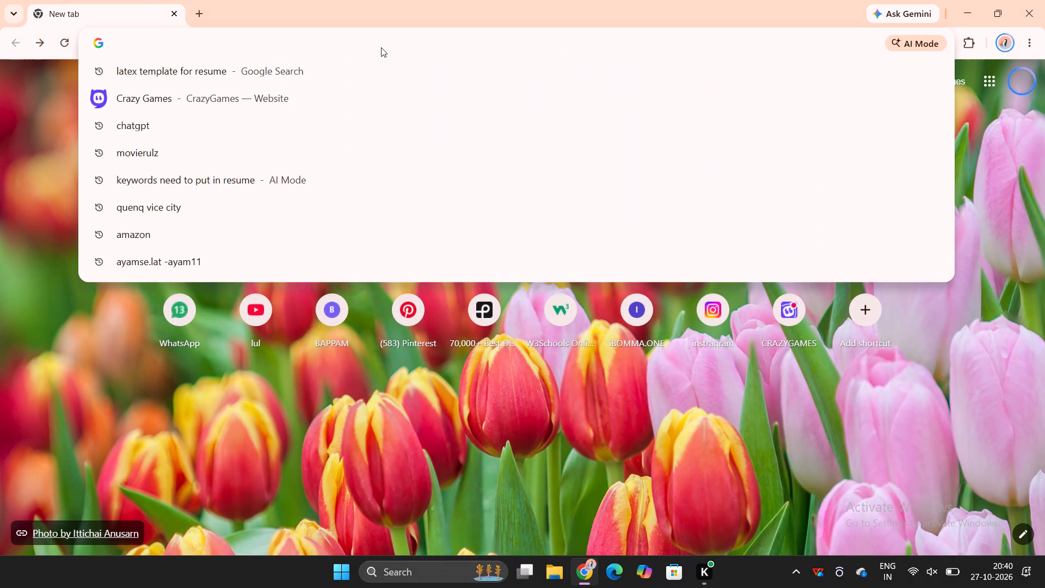
key(c)
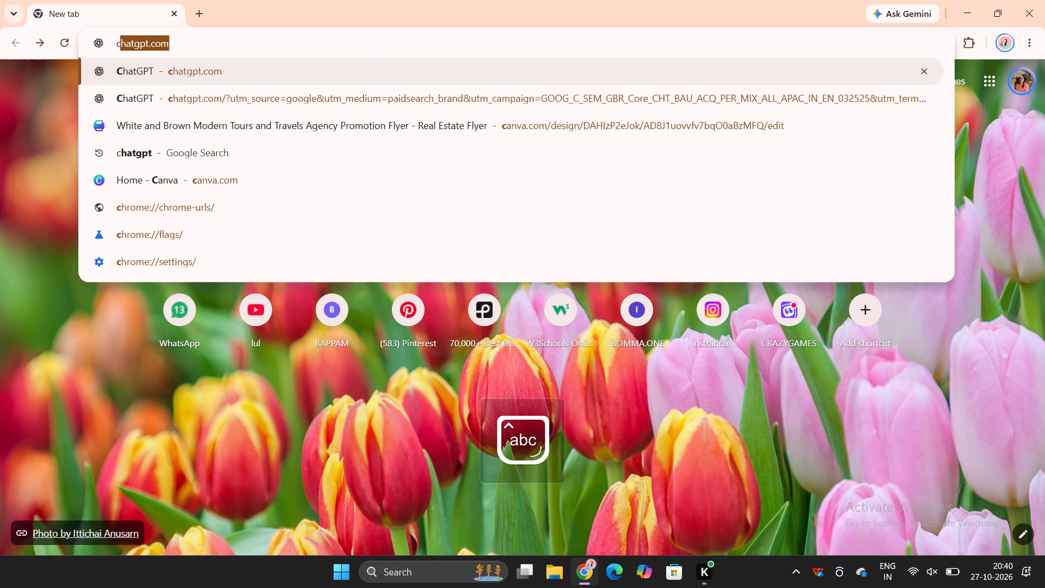
double_click(224, 185)
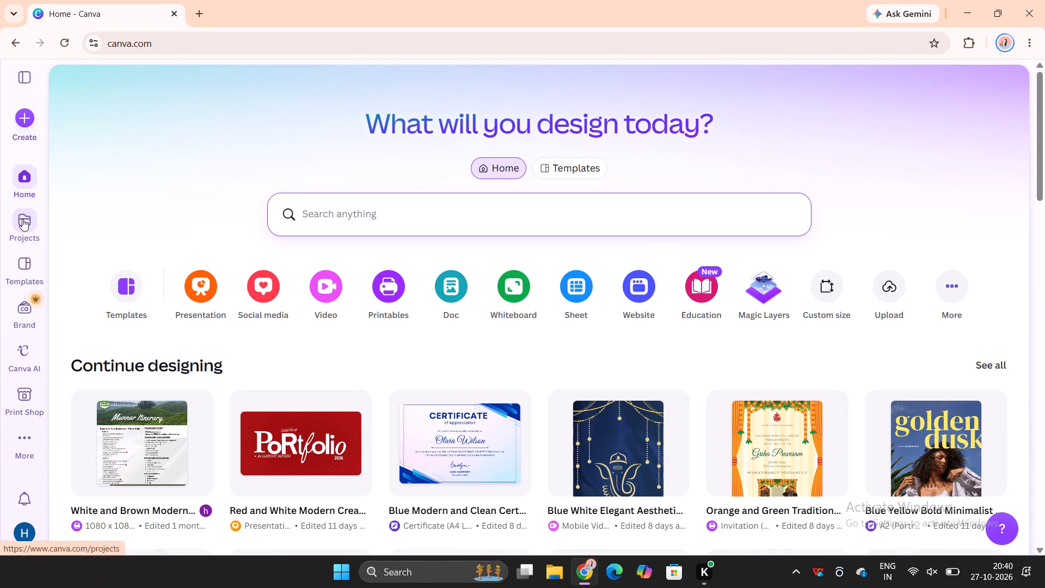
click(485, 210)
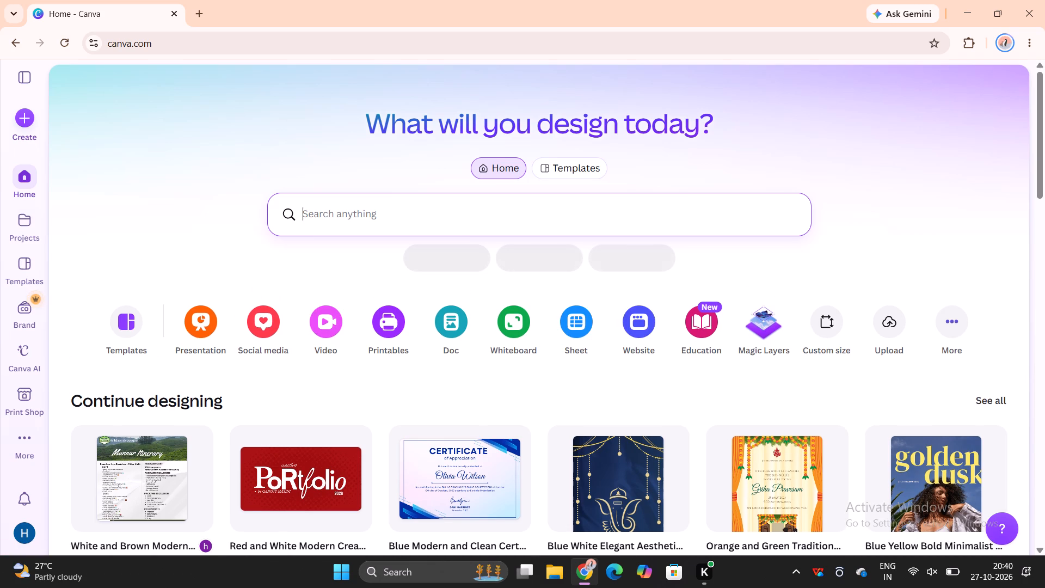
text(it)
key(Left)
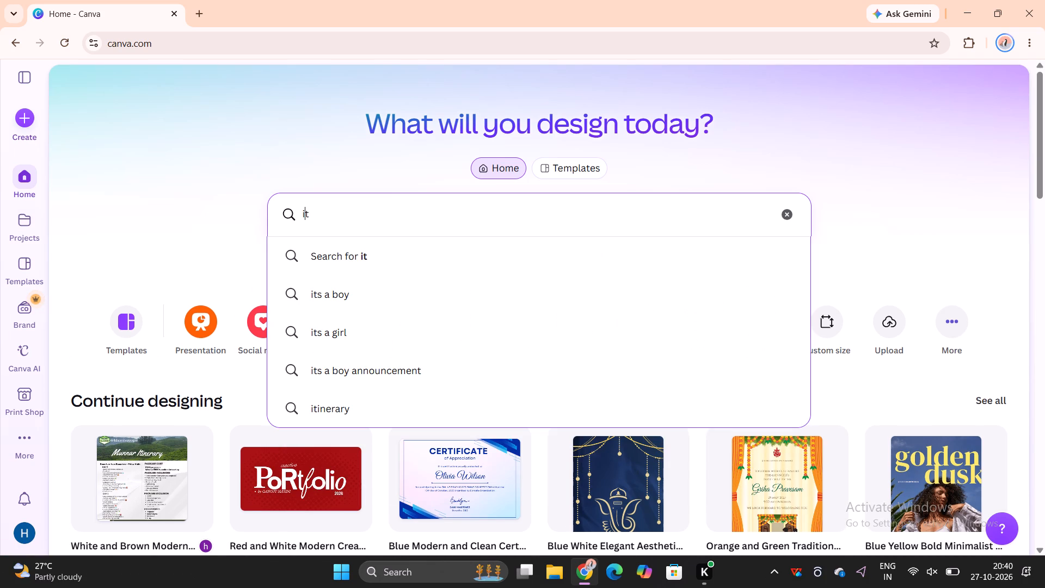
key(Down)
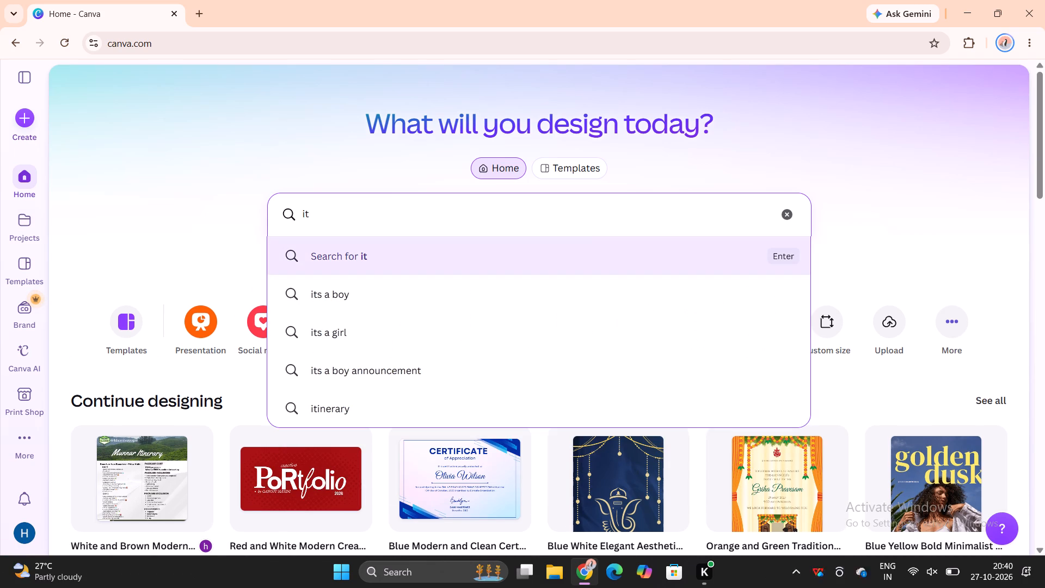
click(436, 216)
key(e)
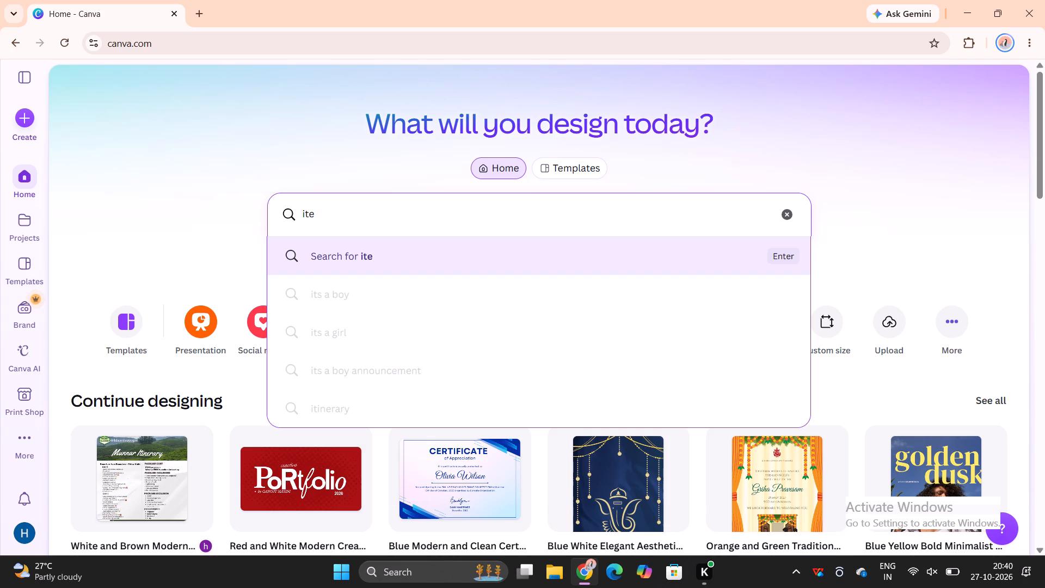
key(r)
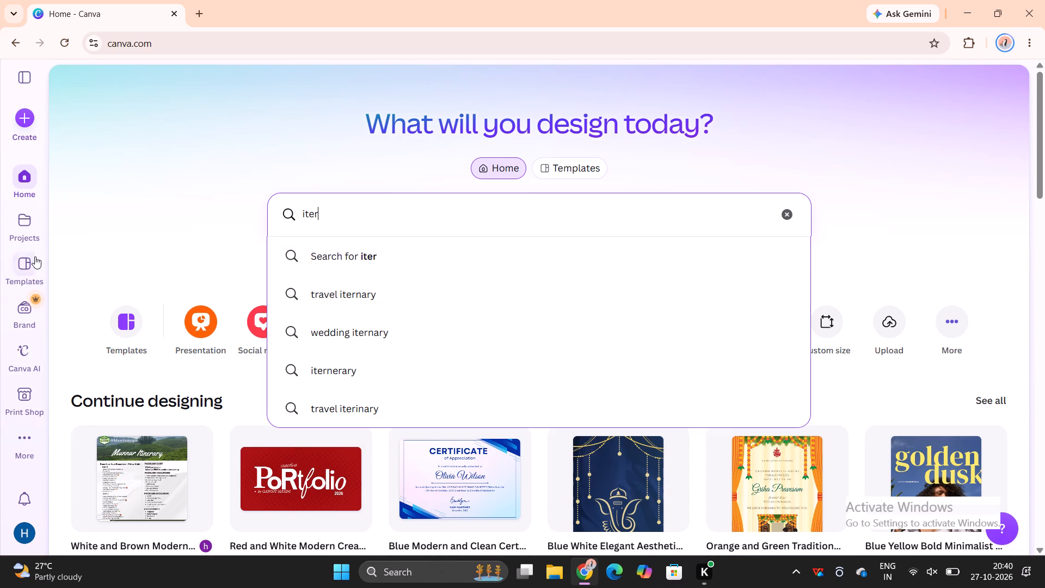
Open the All projects page to see the saved designs.
click(27, 233)
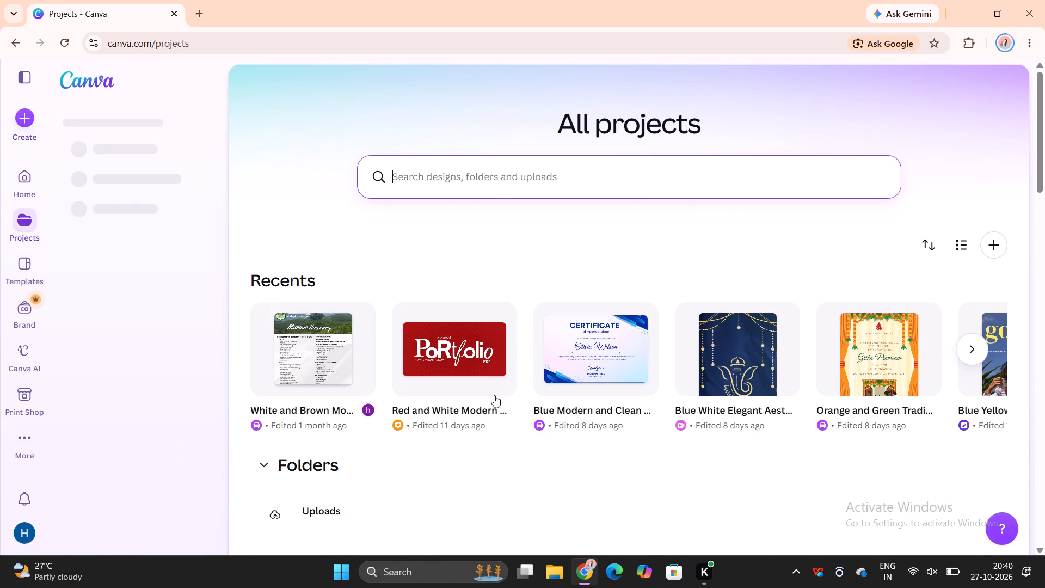
Look through the Recents row of saved projects for an itinerary design, from the newest to the oldest and back.
scroll(621, 384, left, 6)
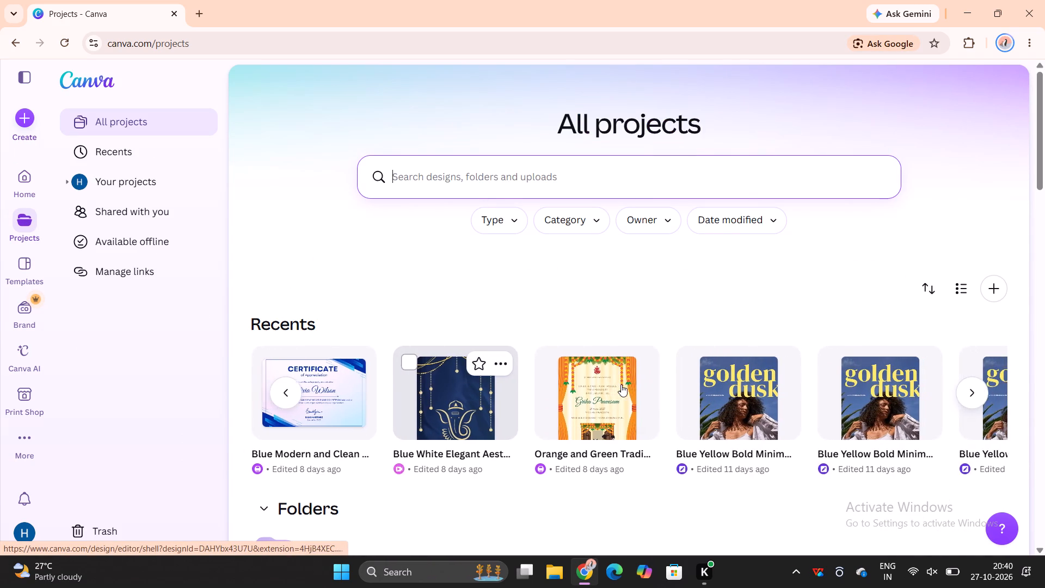
scroll(621, 384, left, 12)
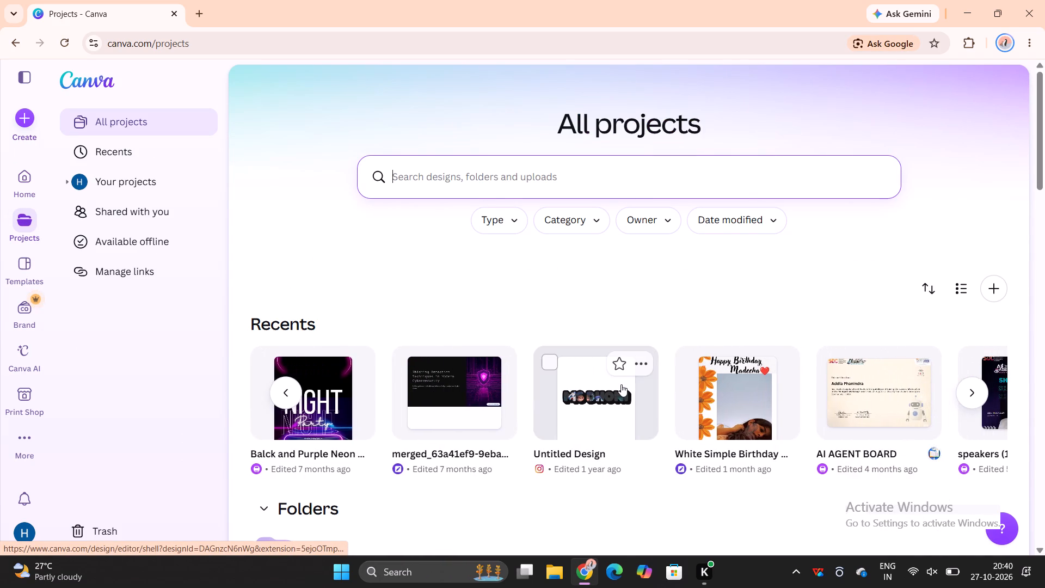
scroll(621, 384, left, 10)
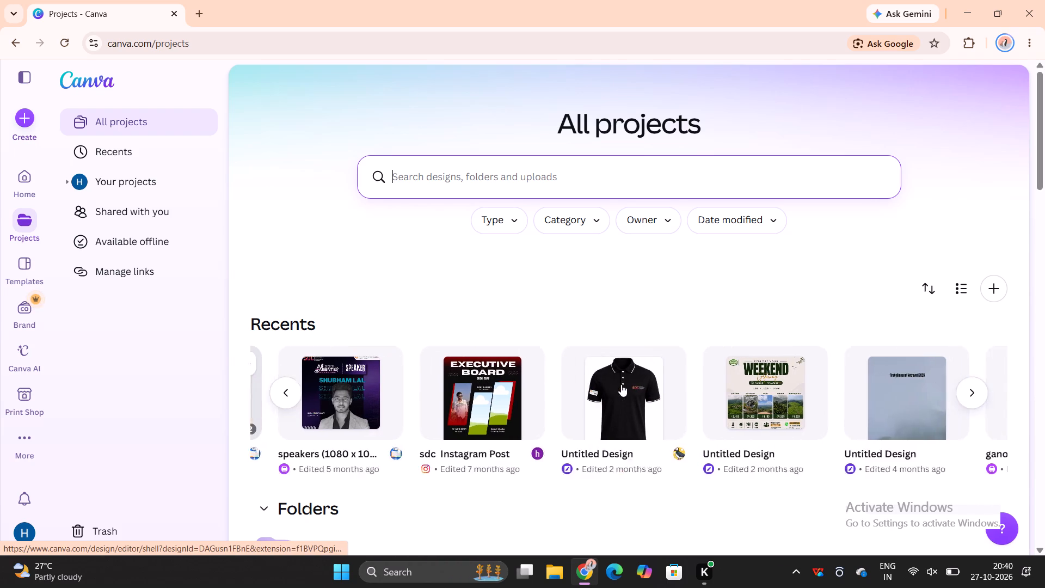
scroll(621, 384, left, 7)
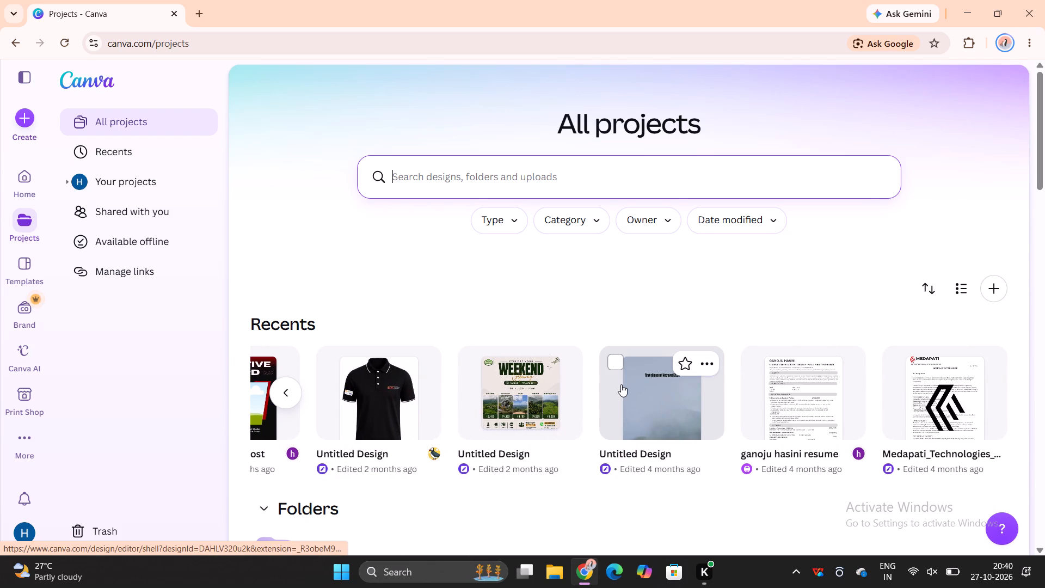
scroll(558, 443, down, 2)
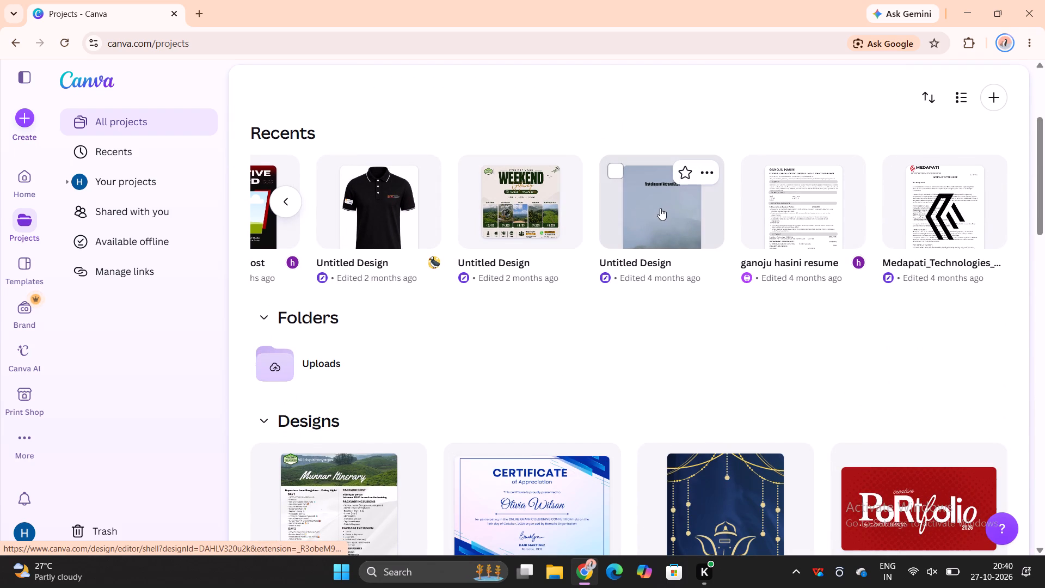
scroll(660, 208, left, 6)
scroll(668, 225, right, 14)
scroll(668, 225, right, 12)
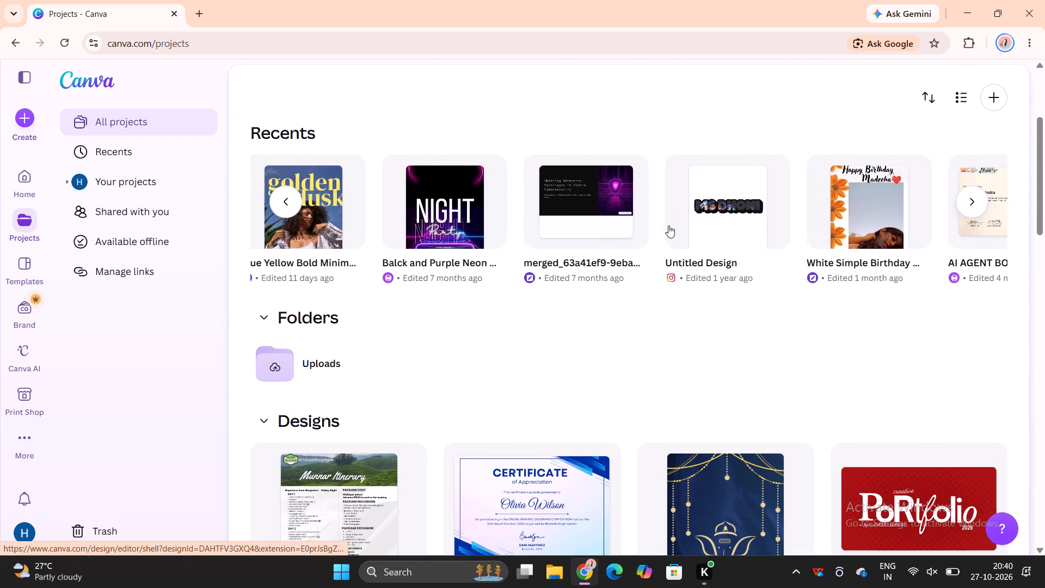
scroll(668, 225, right, 12)
Look through the Designs section of all projects for an existing travel itinerary design, and return to the start of the page.
scroll(668, 225, down, 3)
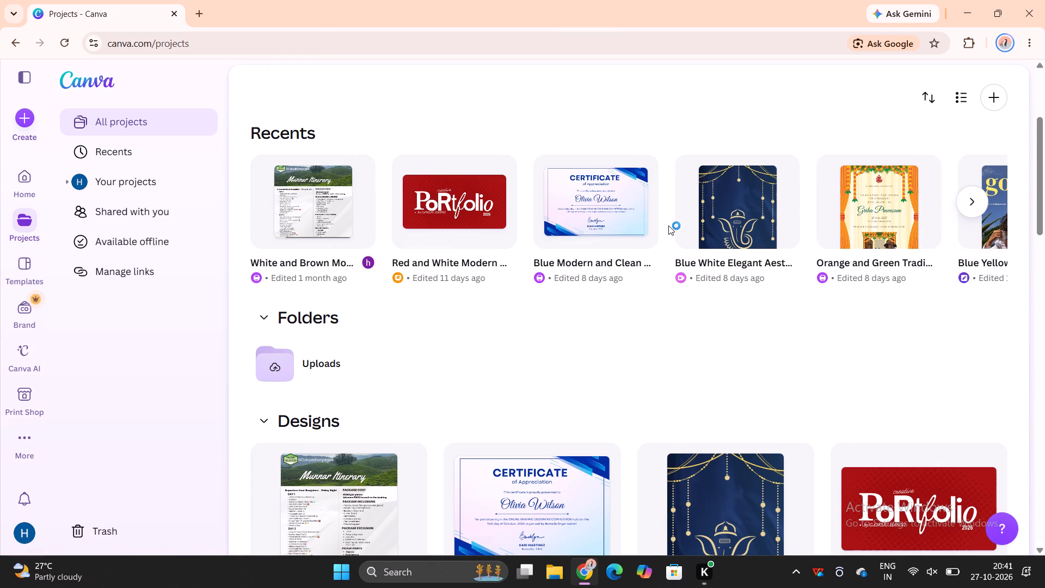
scroll(548, 384, down, 7)
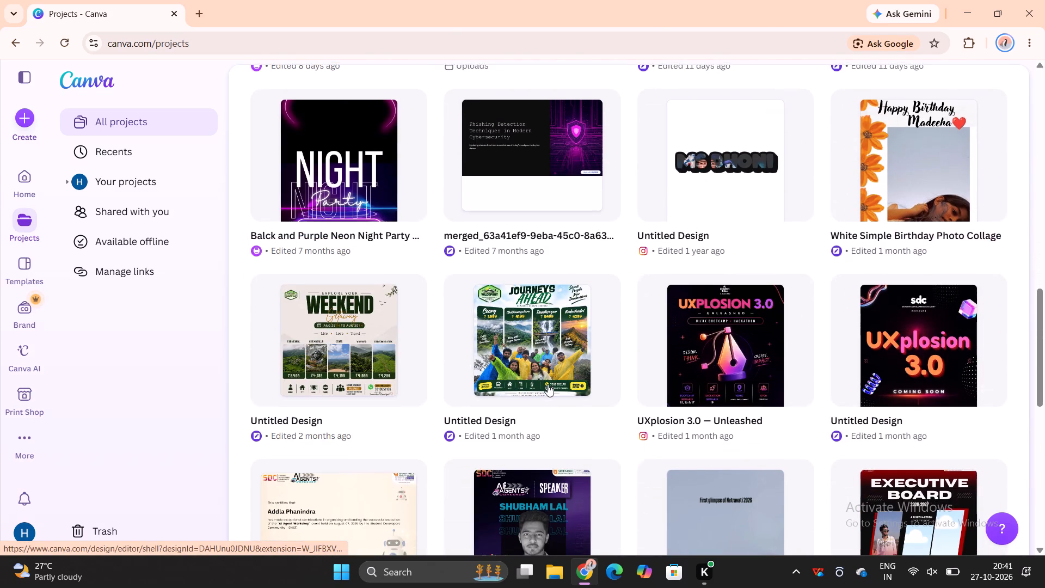
scroll(548, 384, down, 6)
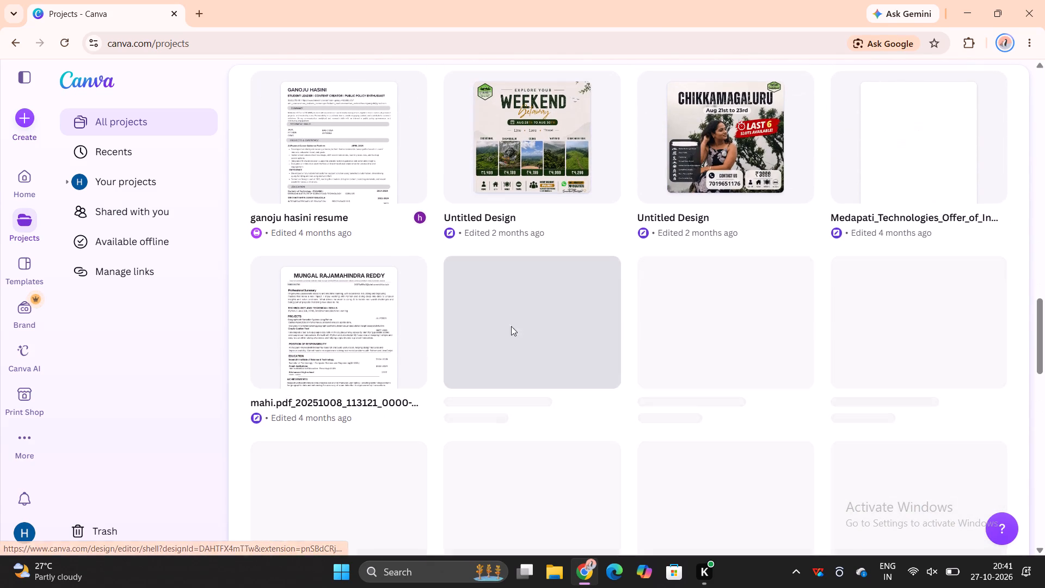
scroll(586, 386, down, 2)
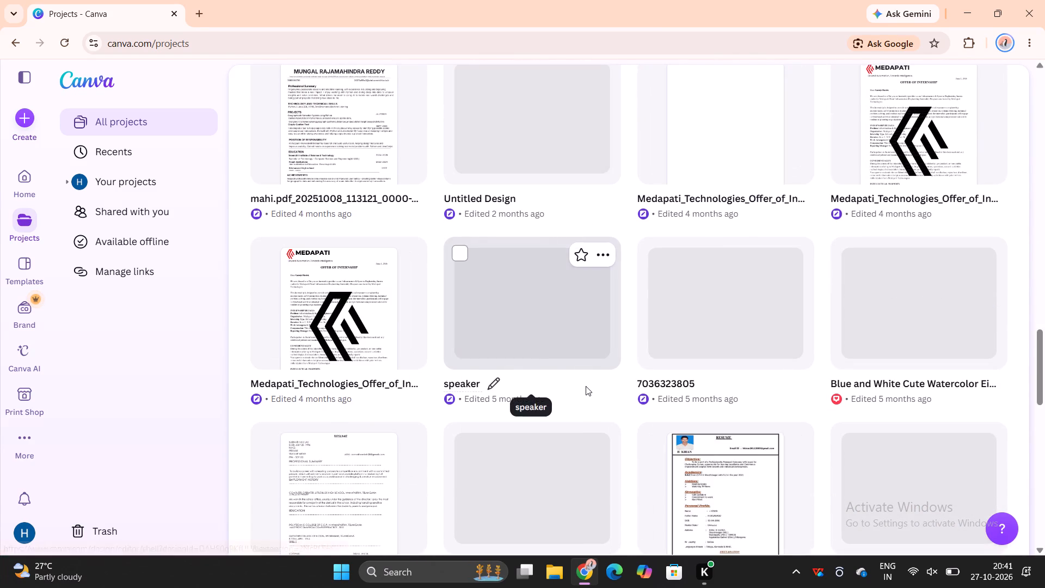
scroll(586, 386, up, 20)
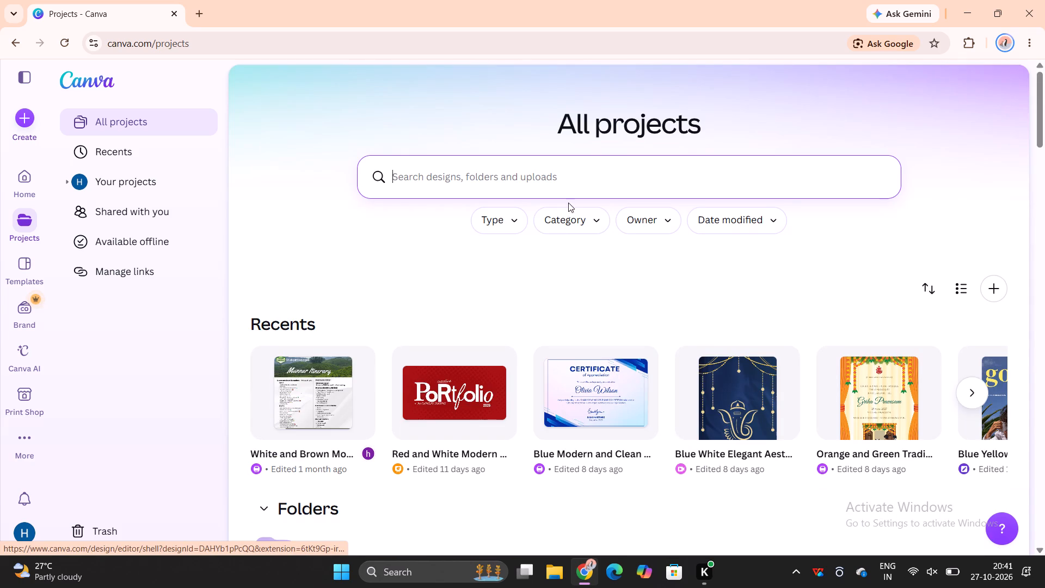
Start searching the saved designs, folders and uploads with a term beginning with "i".
key(i)
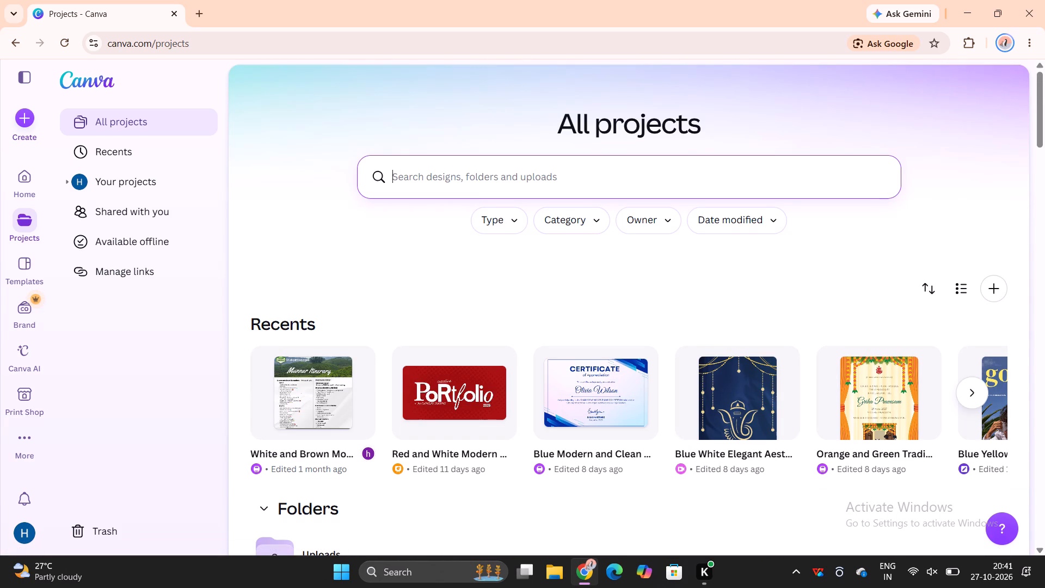
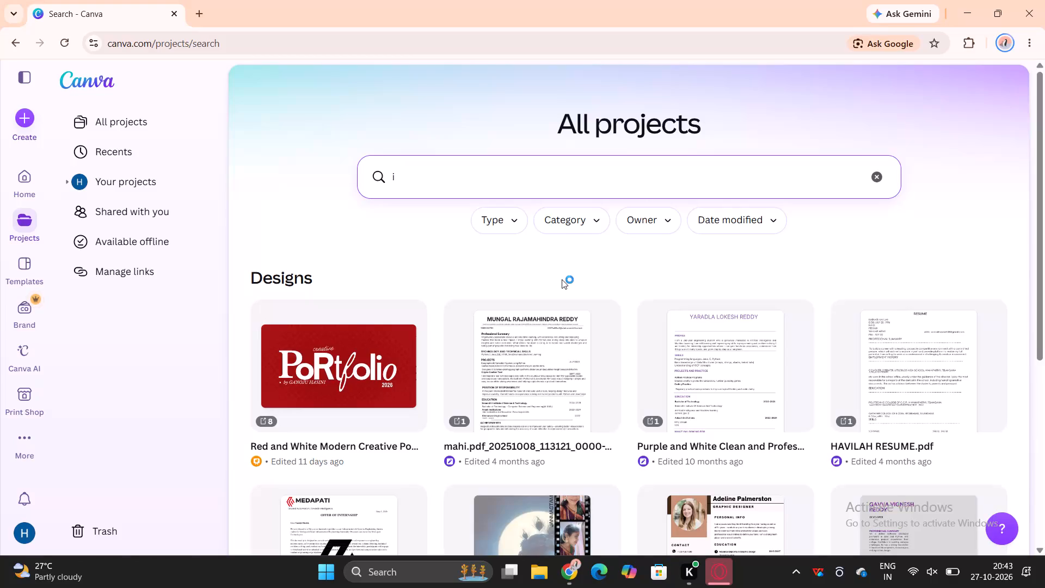
Look through the designs matching the search term "i" for a travel itinerary design.
scroll(562, 279, down, 1)
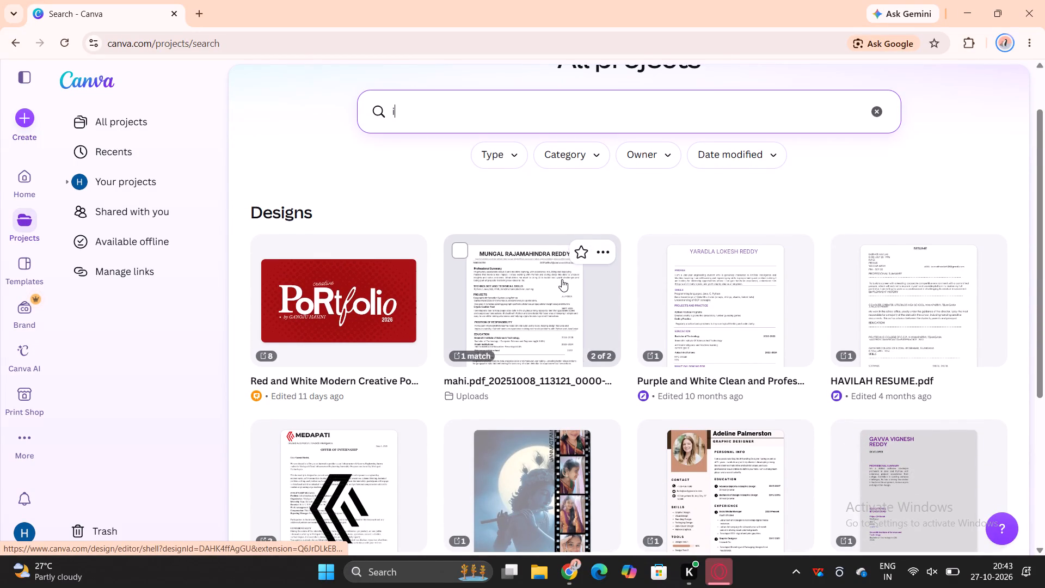
scroll(562, 279, down, 1)
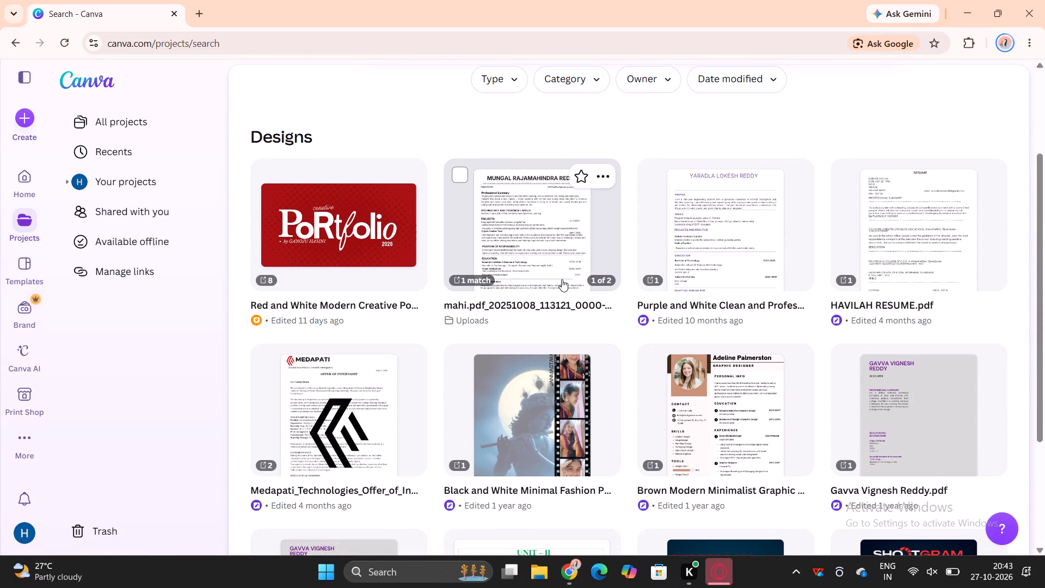
scroll(586, 312, down, 2)
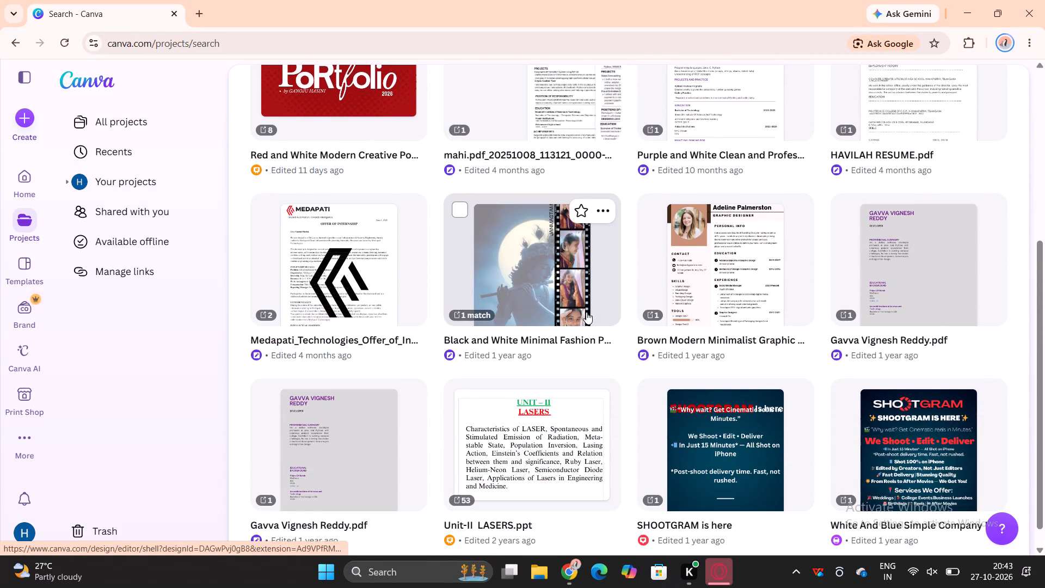
scroll(586, 312, down, 4)
scroll(586, 312, up, 9)
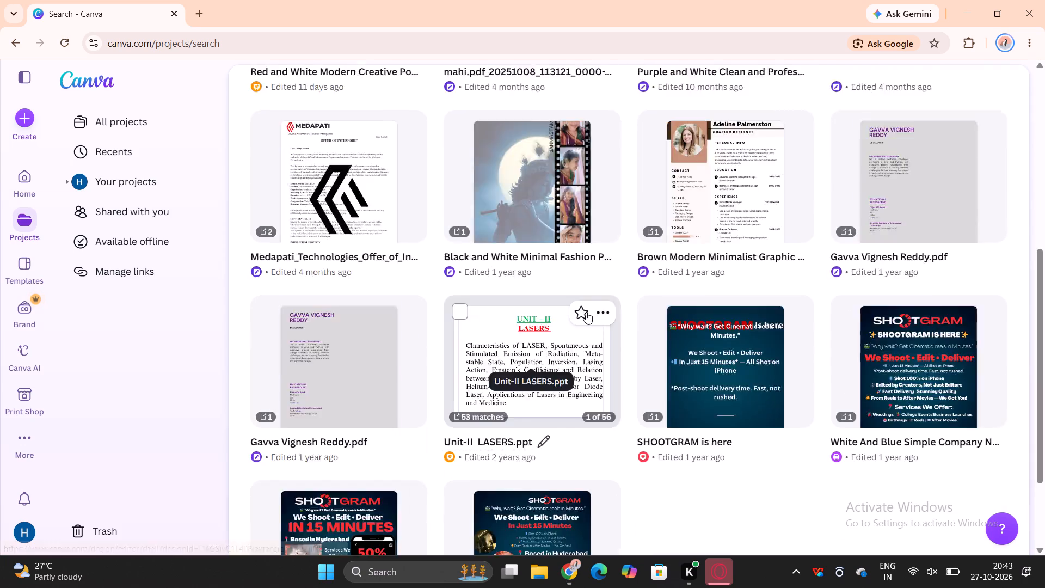
Extend the project search term to "ite" and look through the matching designs for an itinerary.
click(500, 179)
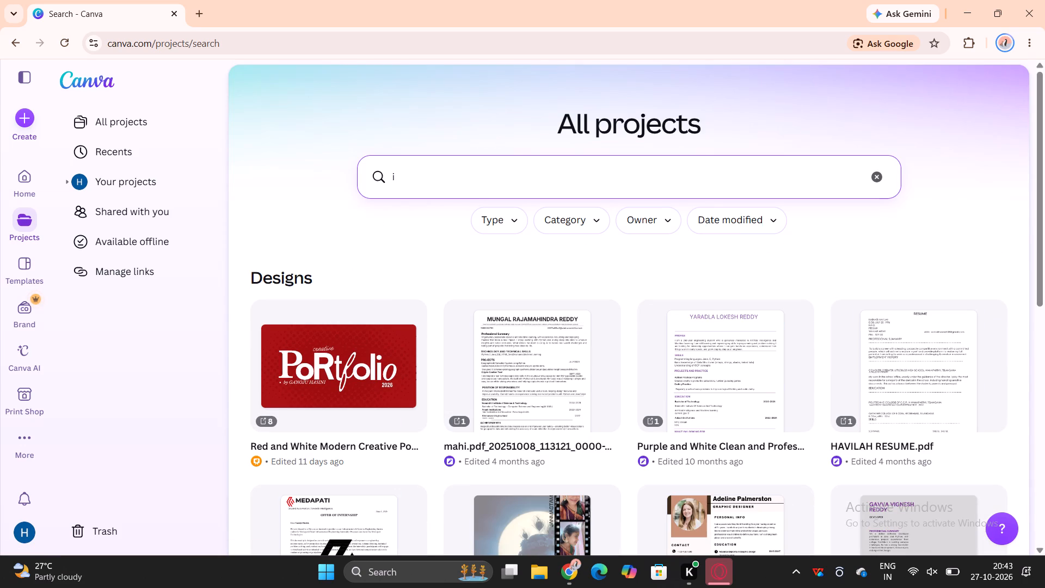
key(t)
key(e)
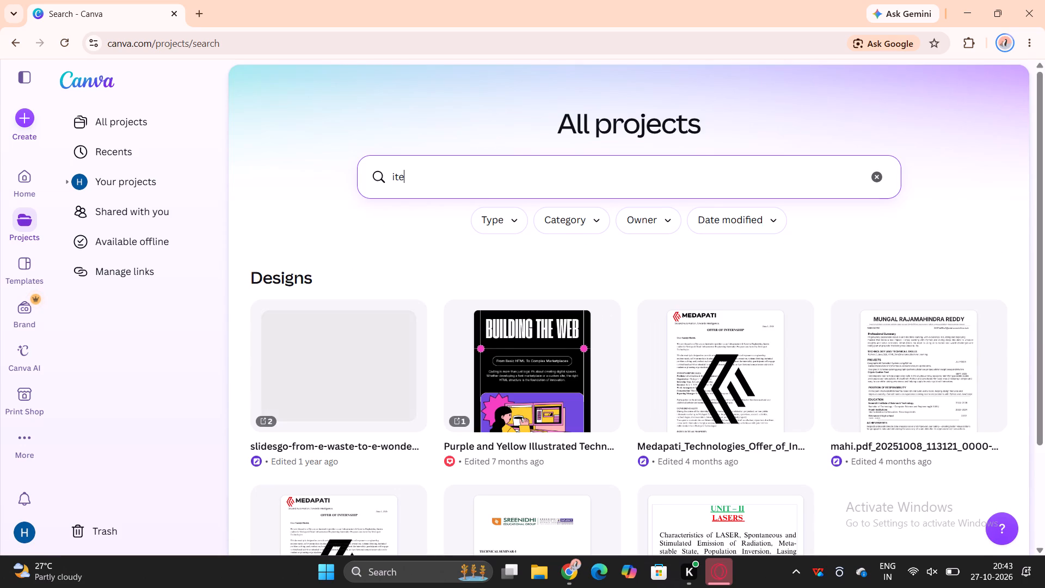
scroll(769, 178, down, 3)
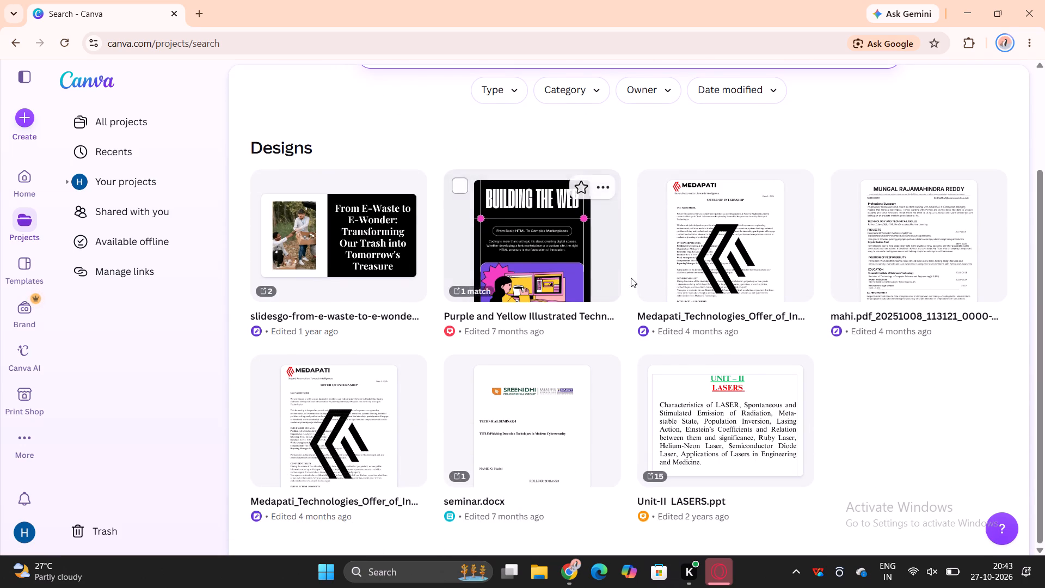
scroll(632, 295, down, 8)
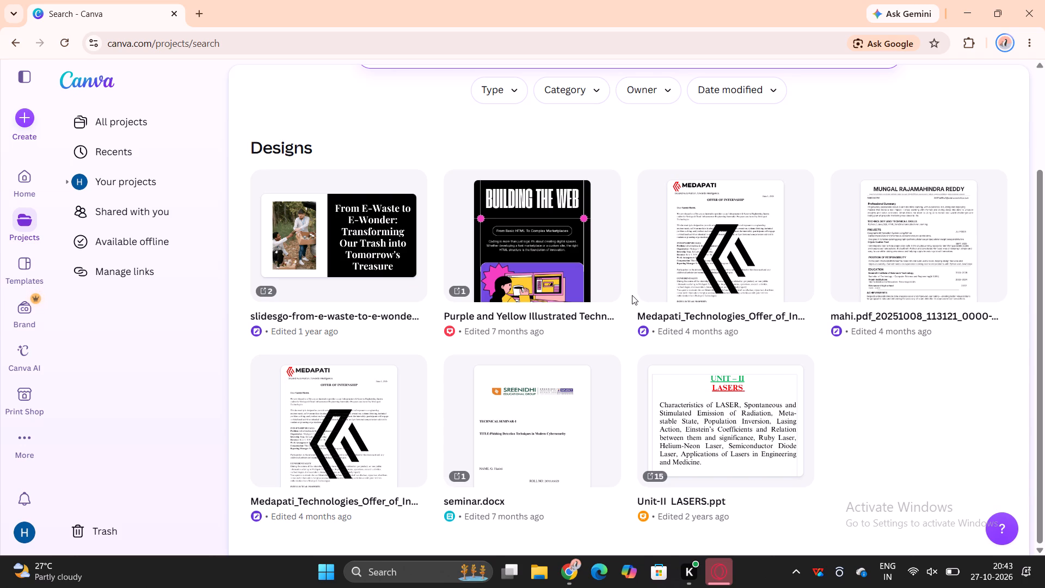
scroll(488, 252, up, 8)
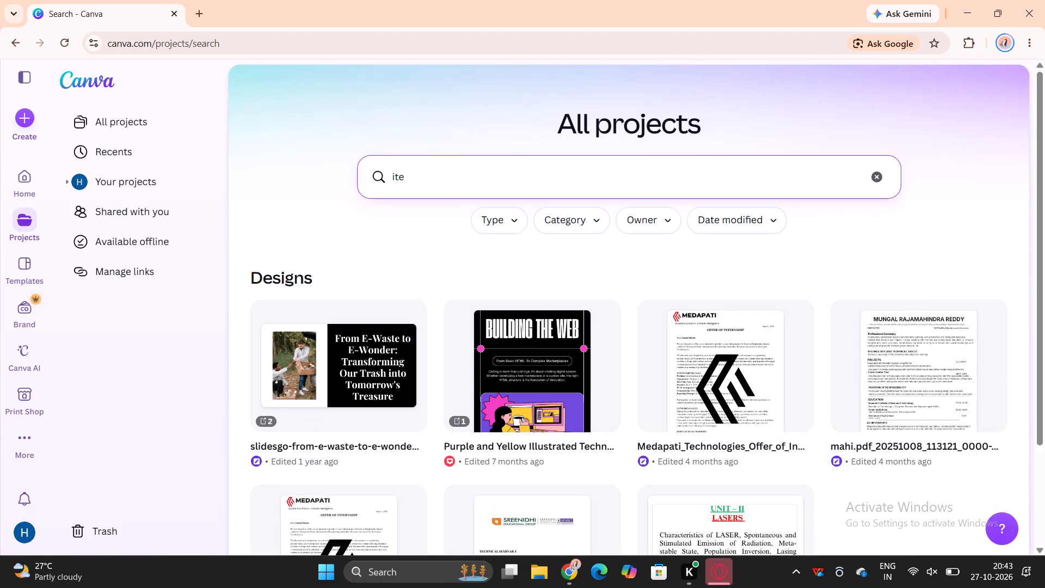
Replace the term in the project search with "it".
triple_click(457, 181)
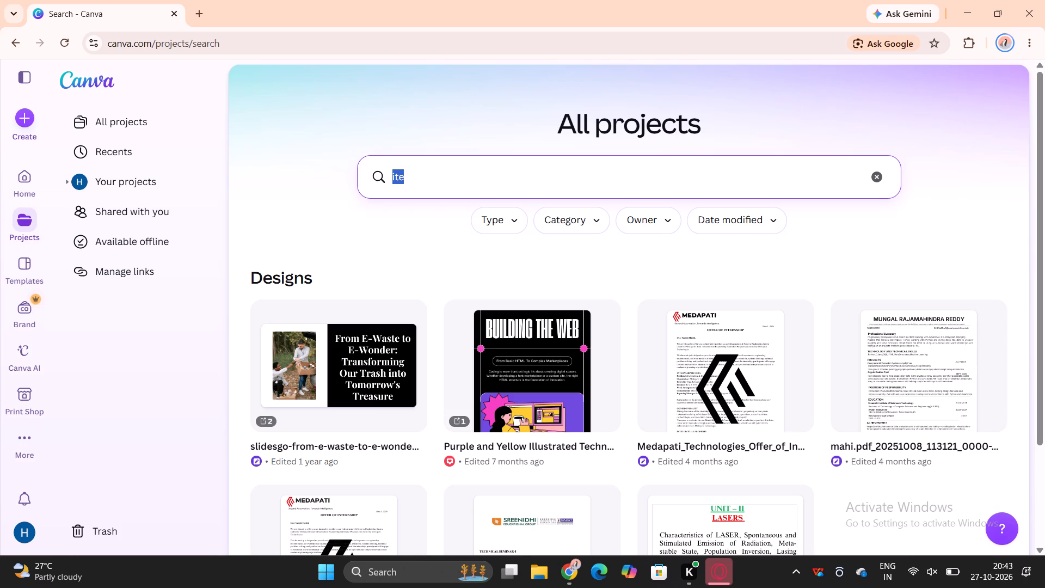
key(BackSpace)
text(it)
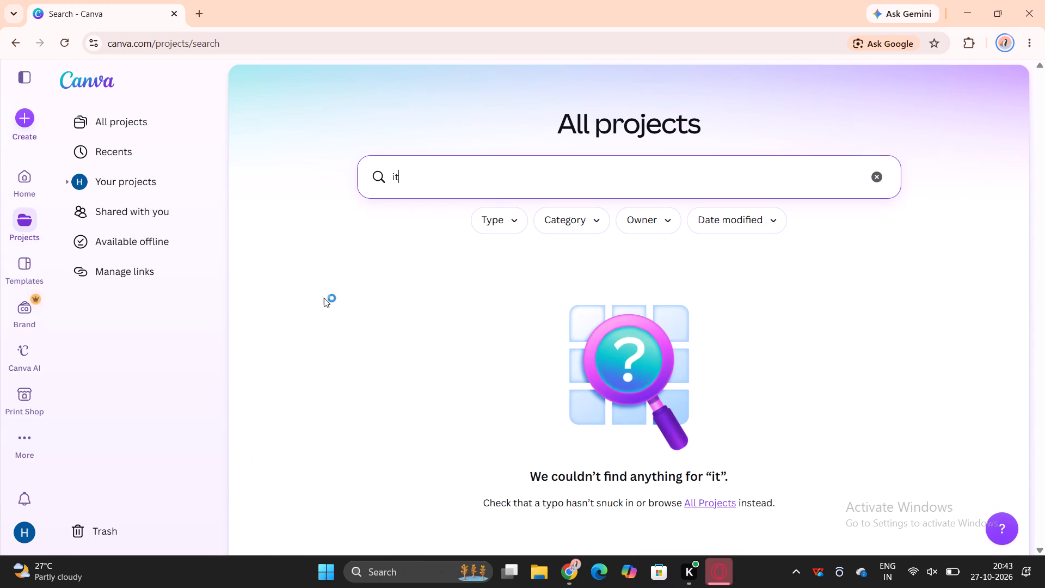
Open the Shared with you projects and look through the shared designs for a travel itinerary.
click(166, 198)
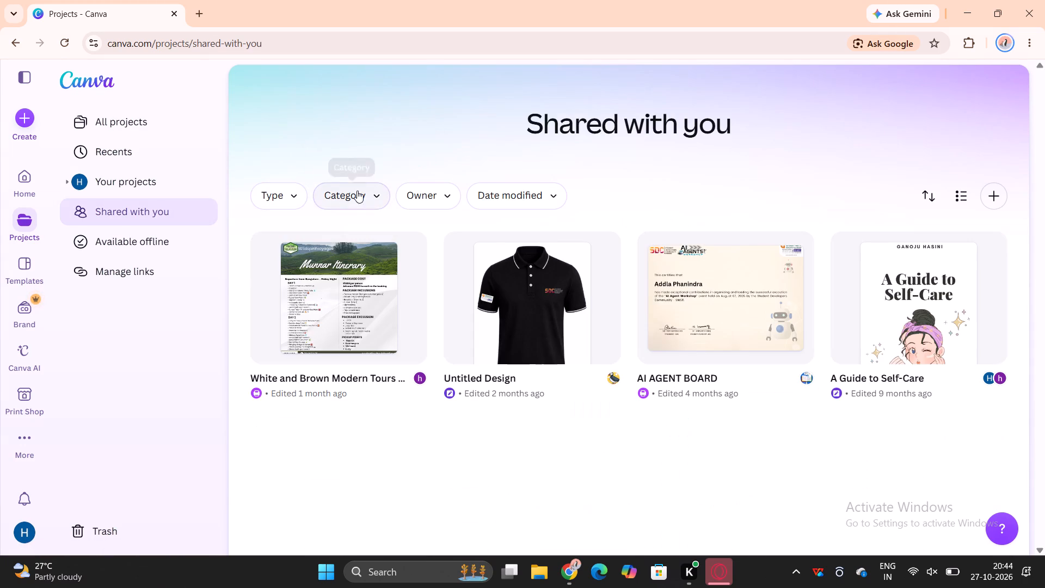
scroll(405, 305, down, 1)
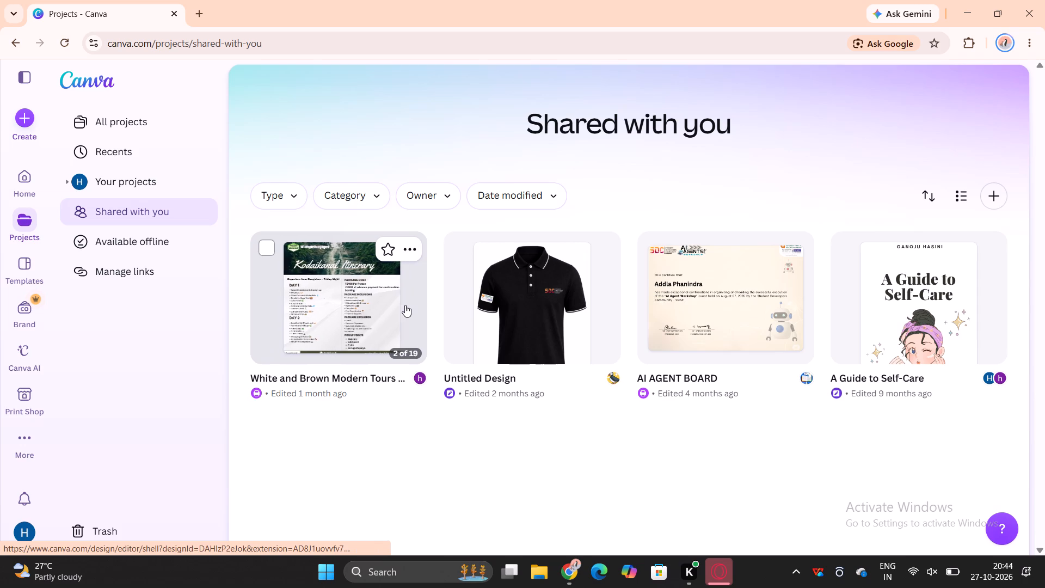
scroll(715, 307, left, 1)
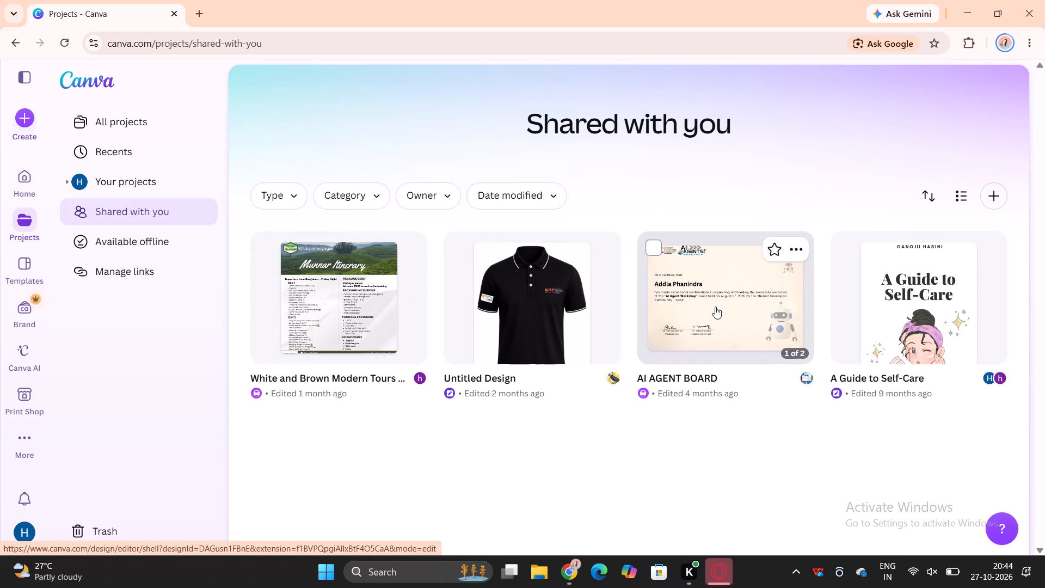
scroll(715, 307, left, 2)
scroll(715, 307, down, 3)
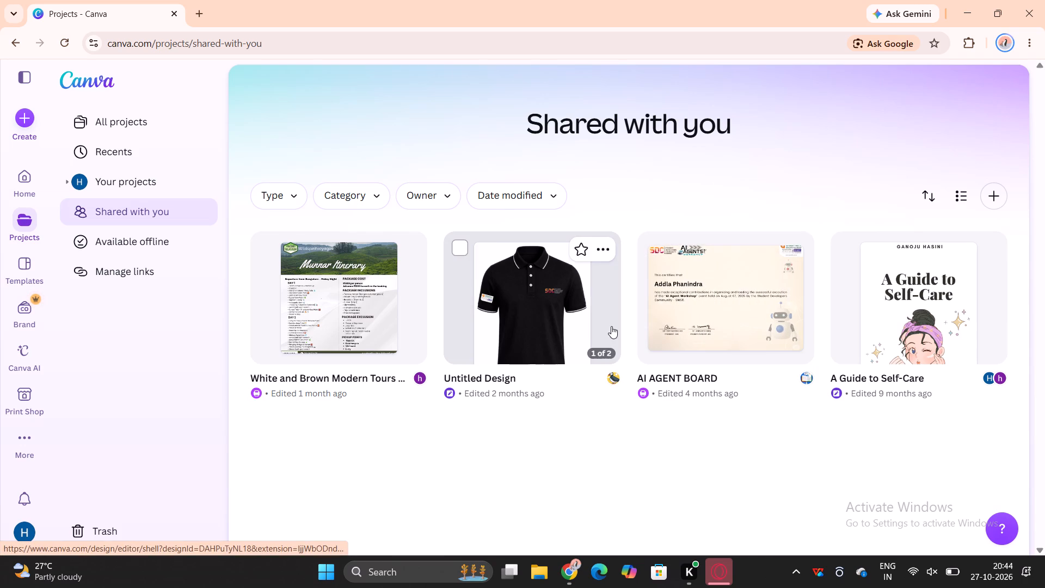
scroll(611, 326, left, 3)
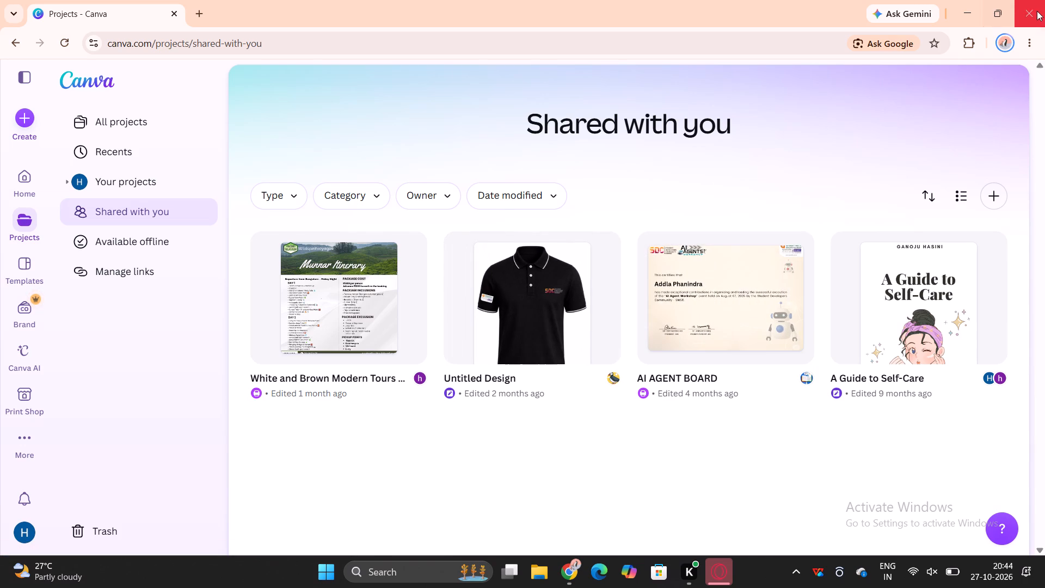
Close the Chrome browser window with the Canva projects.
double_click(1037, 11)
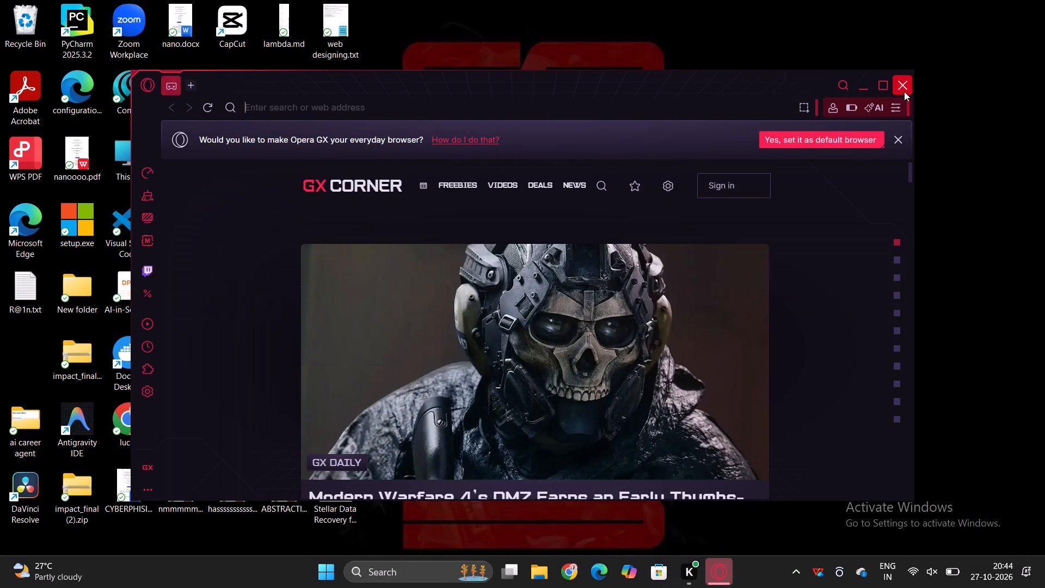
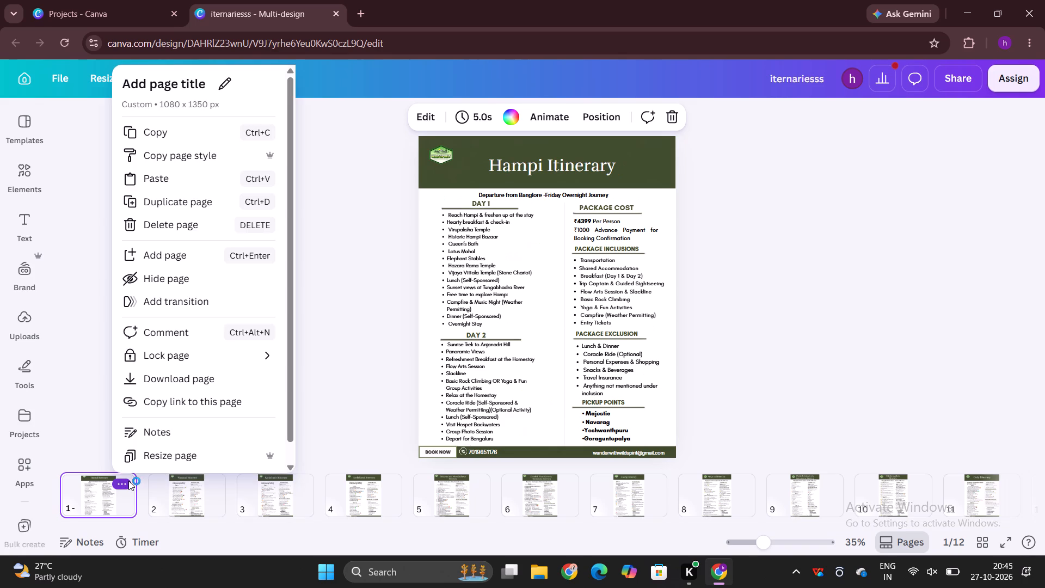
click(179, 493)
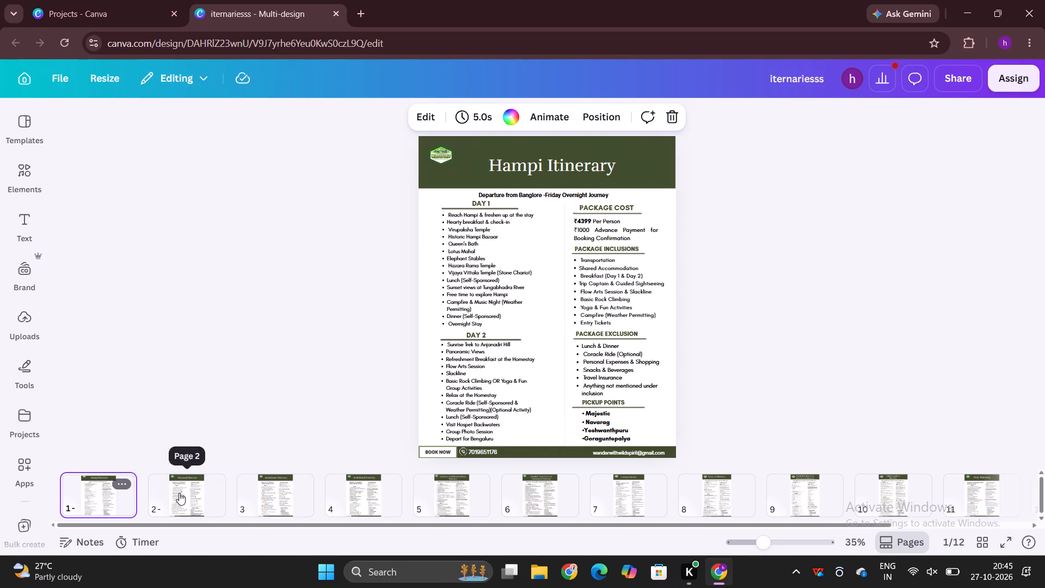
click(179, 493)
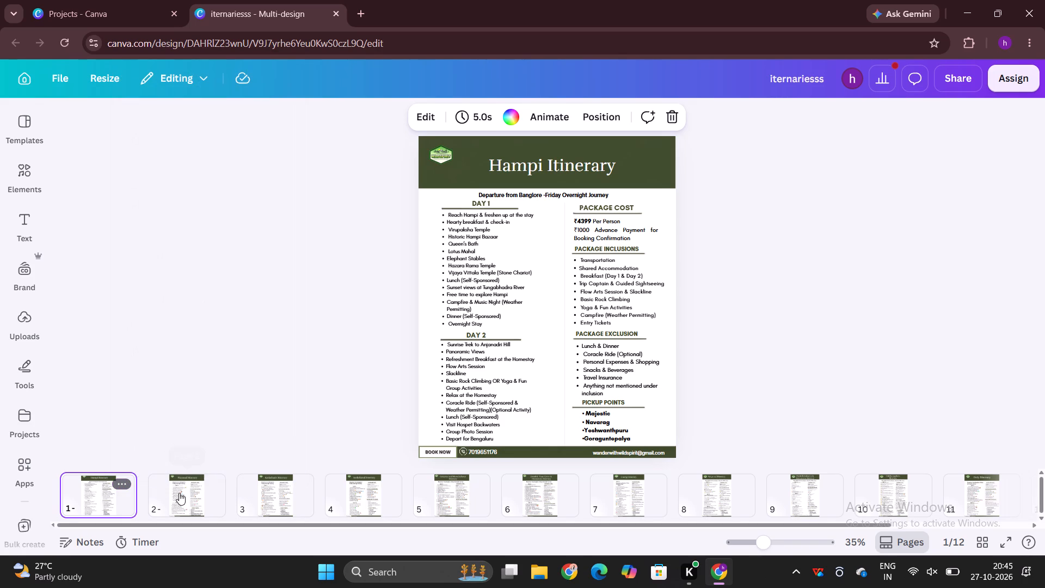
click(213, 480)
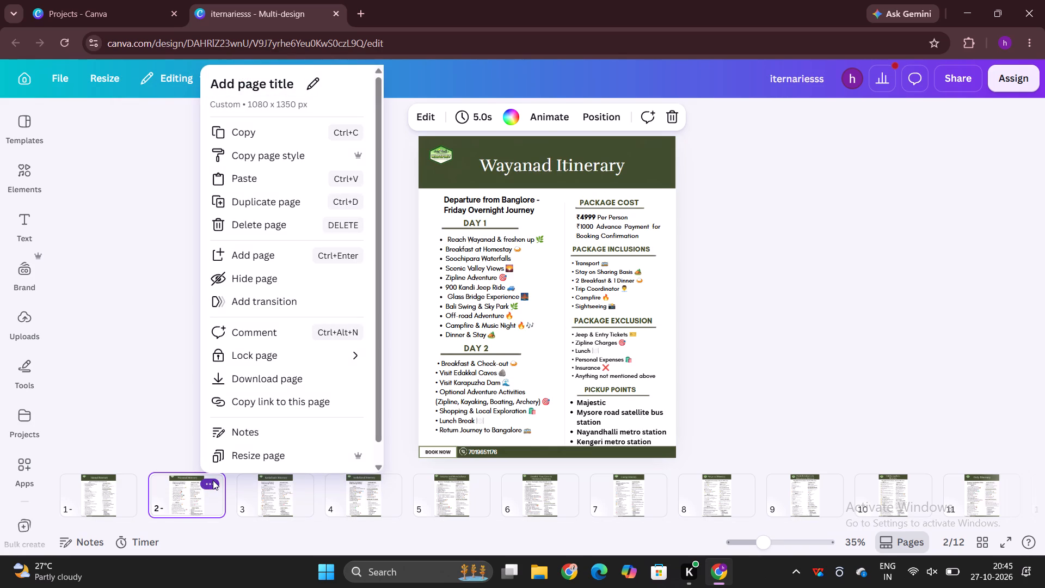
click(268, 207)
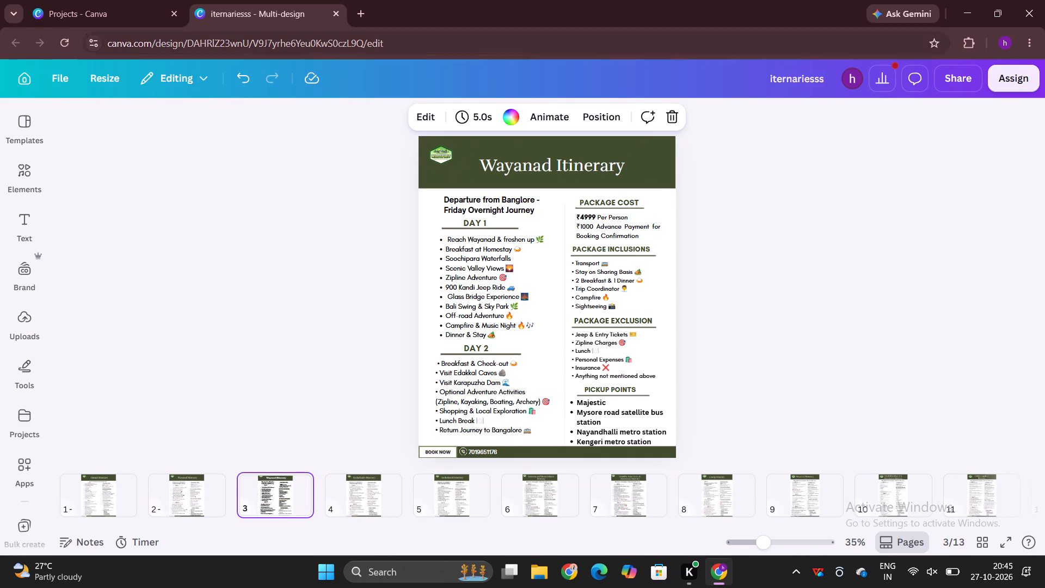
Search the web for "wildspirit voyages" in a new browser tab and open the WildSpirit home page.
click(361, 18)
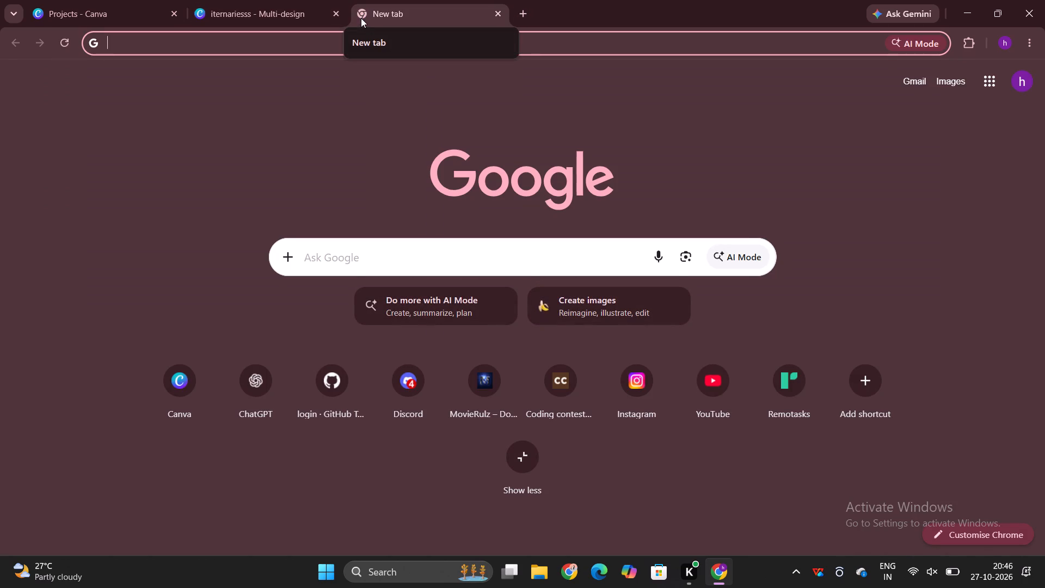
key(Tab)
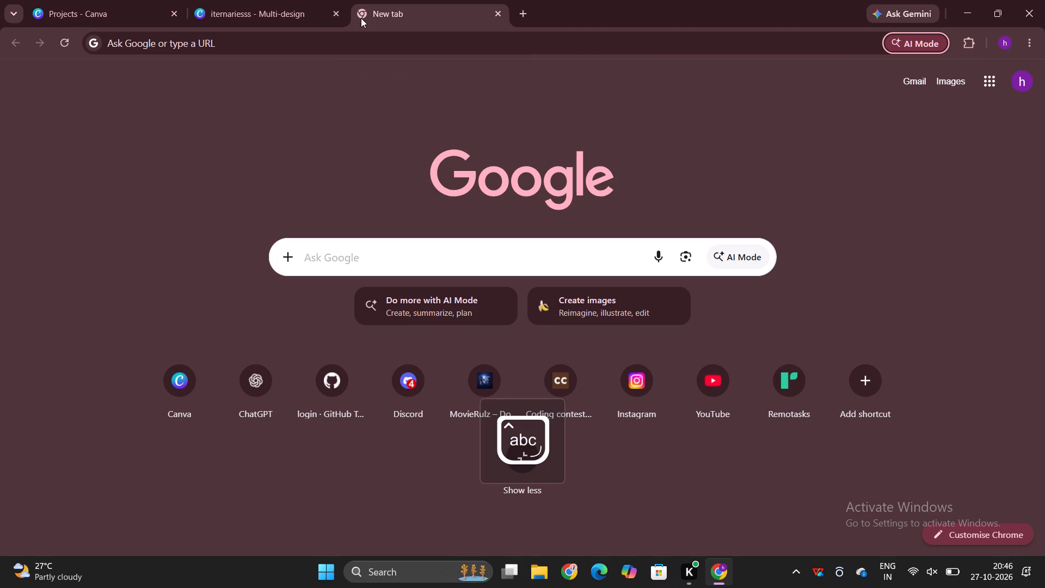
key(Tab)
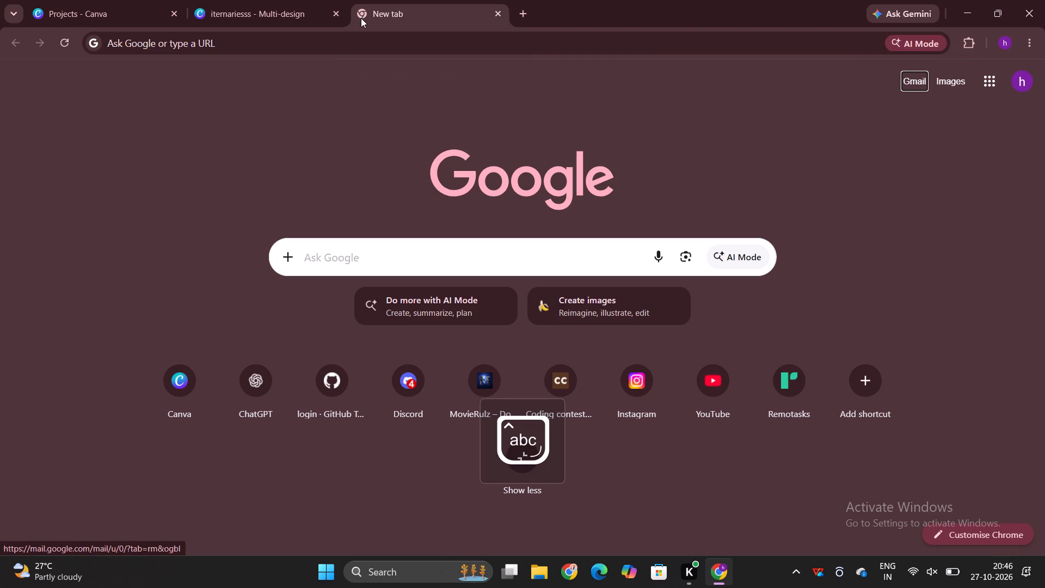
click(362, 38)
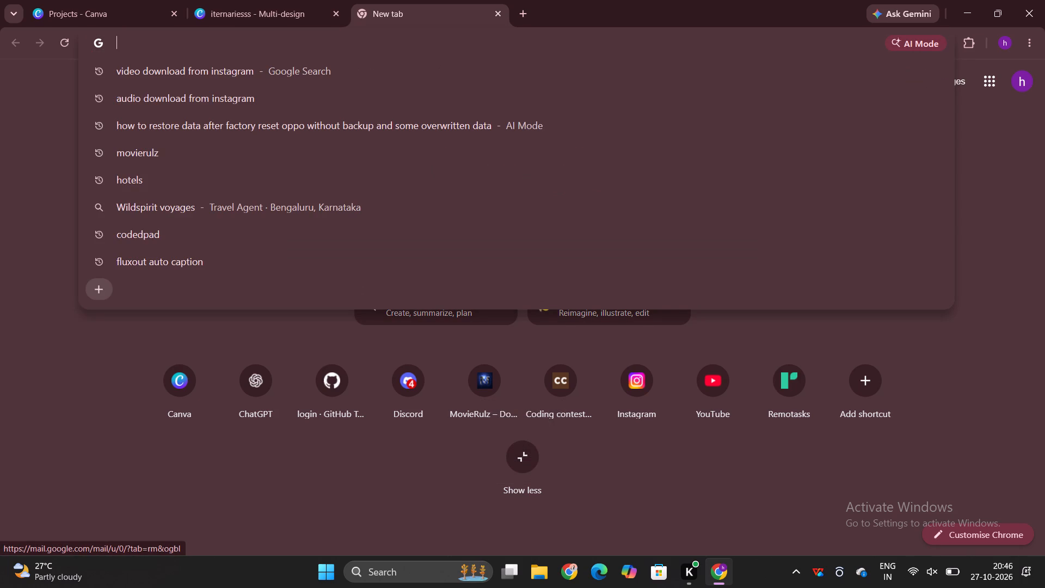
text(wi)
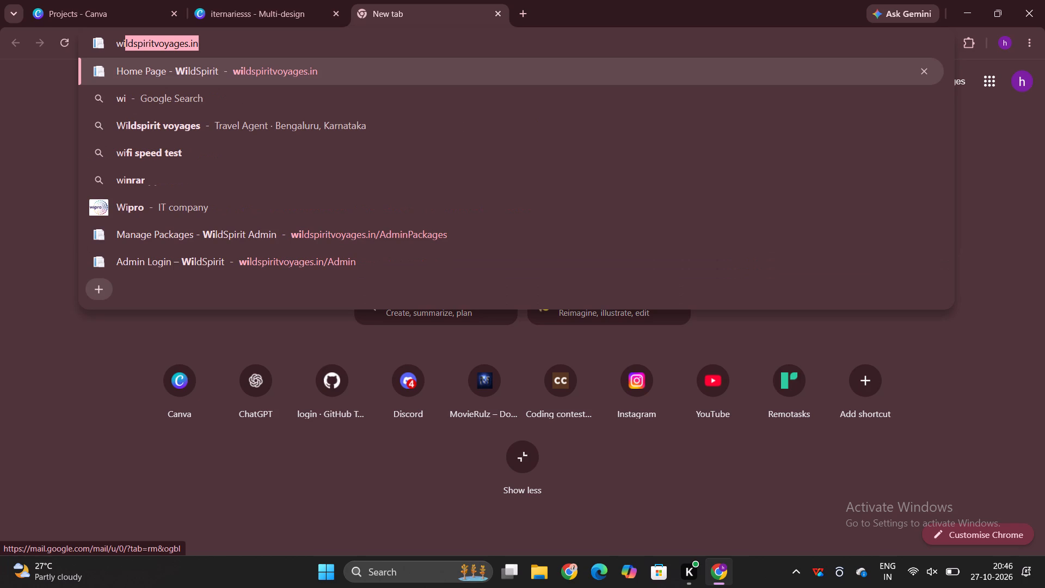
text(ldspi)
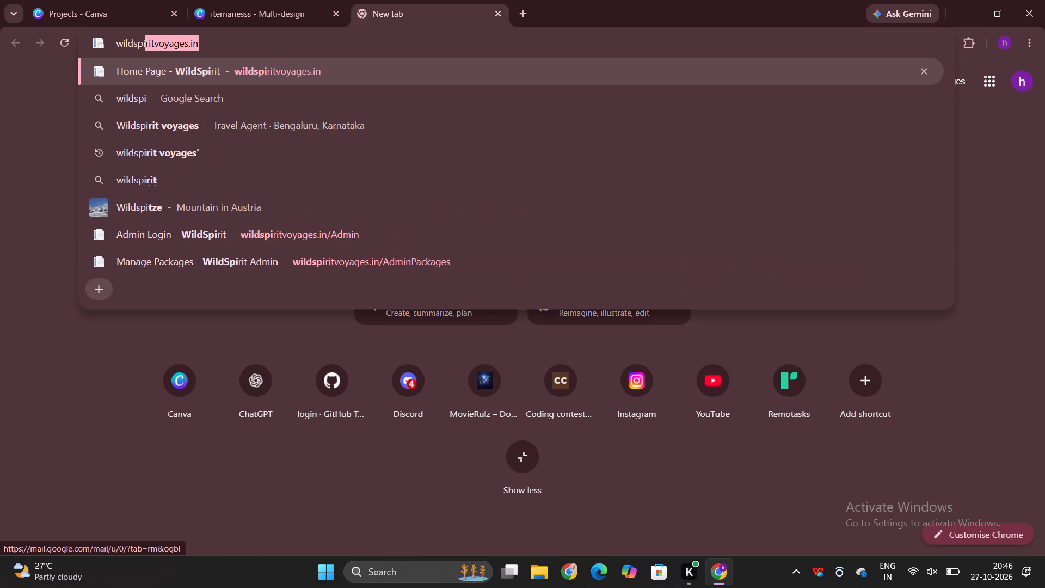
text(rit voyages)
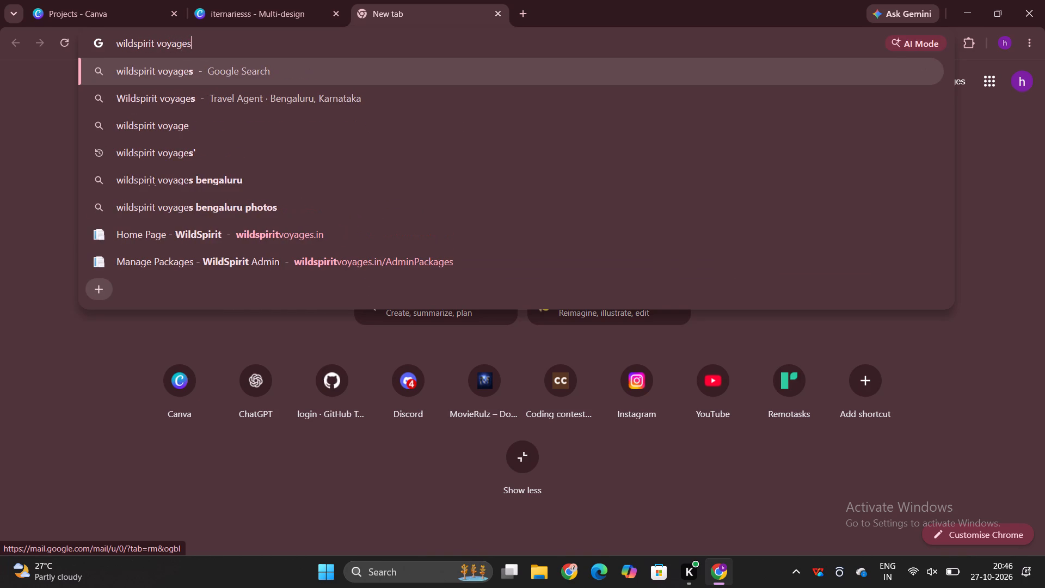
key(Return)
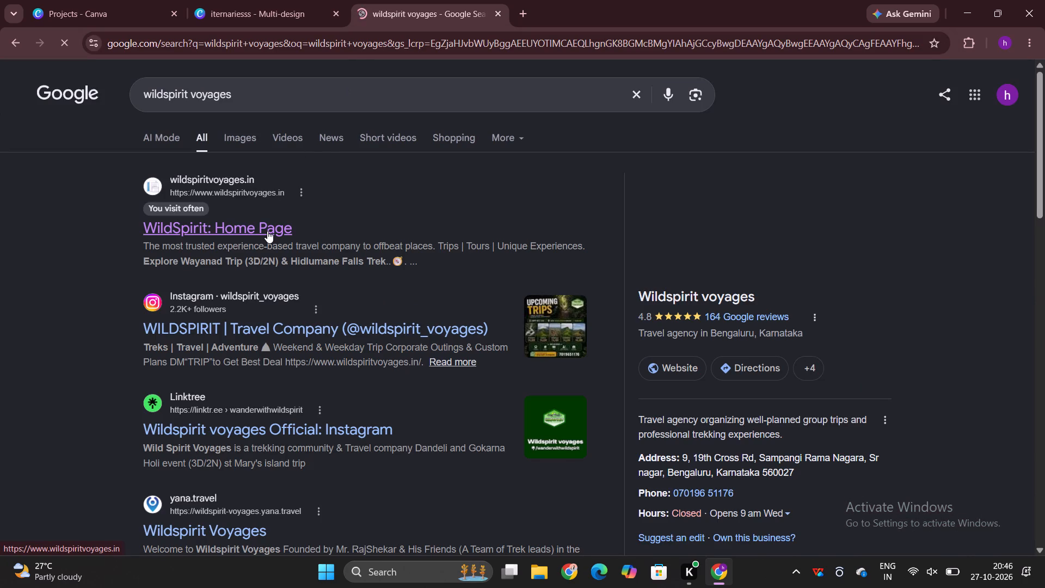
click(267, 231)
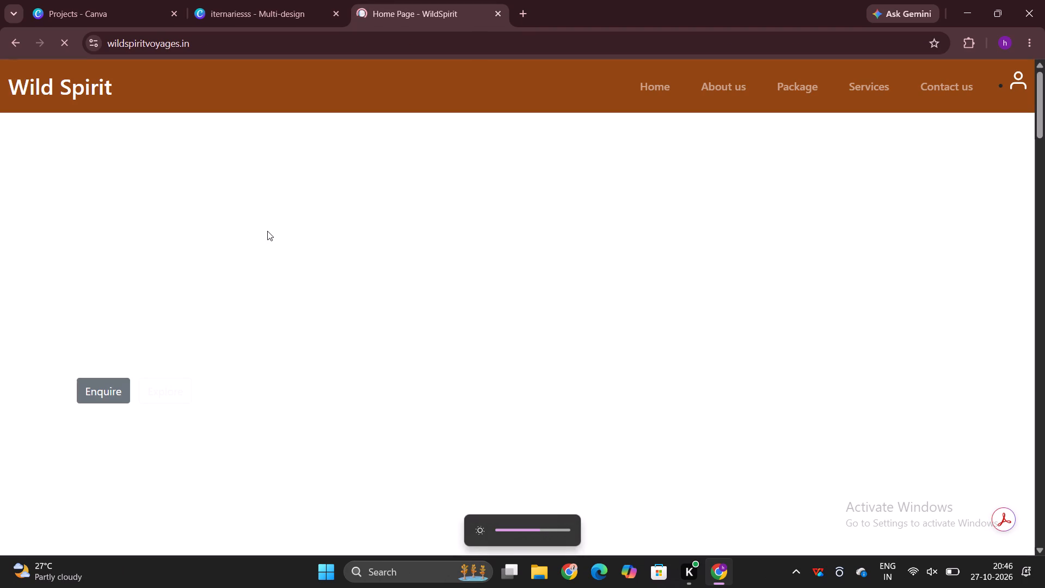
Open the Enquire link on the WildSpirit home page.
click(116, 399)
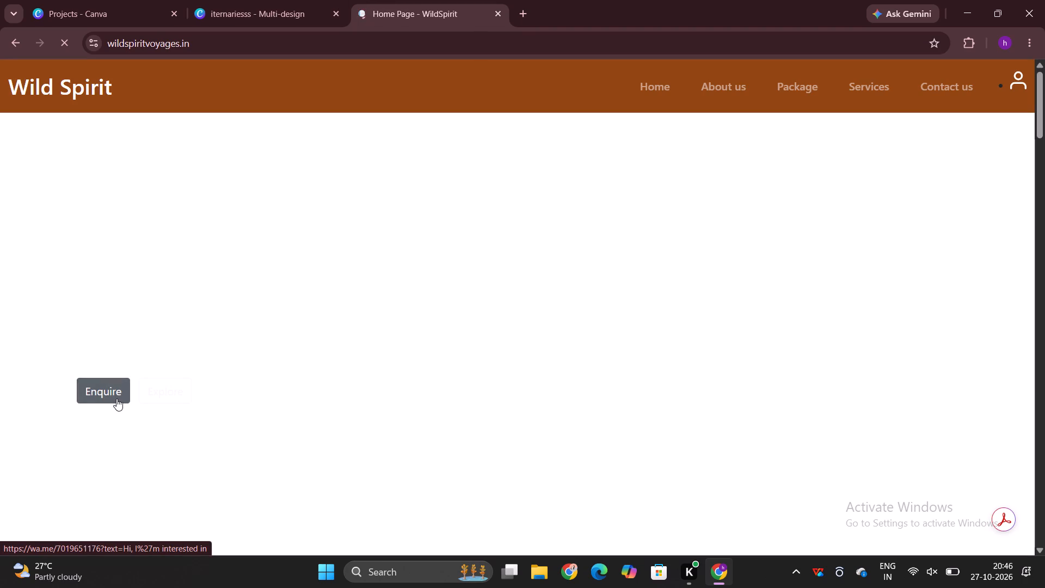
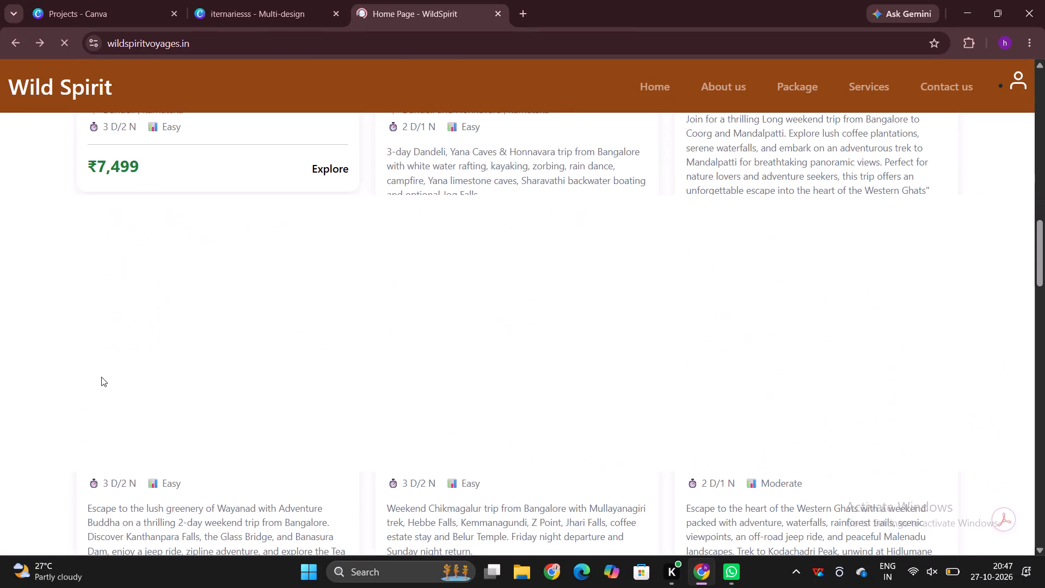
Find the Udupi trip among the packages on the WildSpirit home page and open its Explore link.
scroll(101, 377, down, 5)
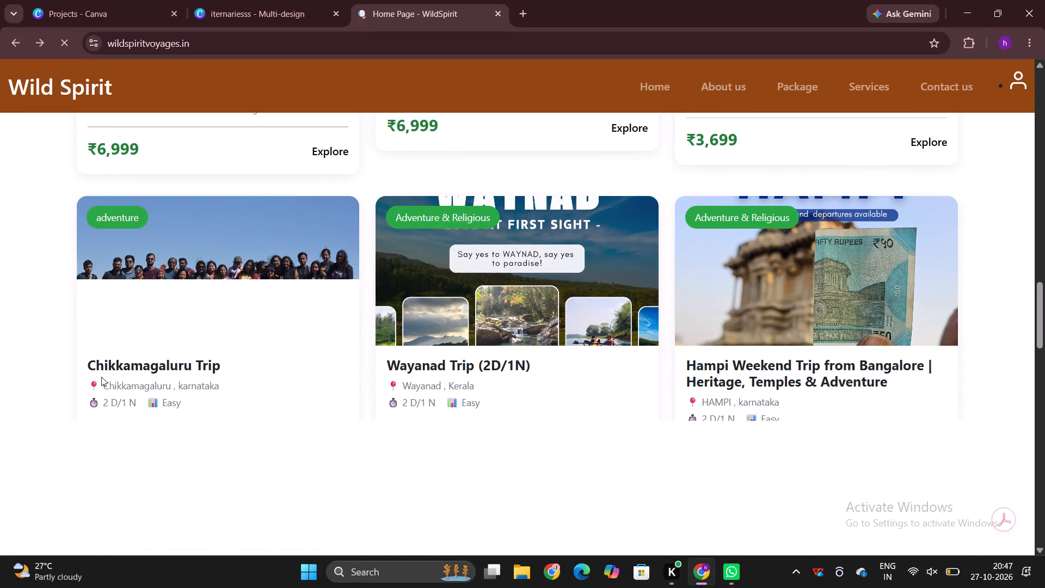
scroll(101, 377, down, 7)
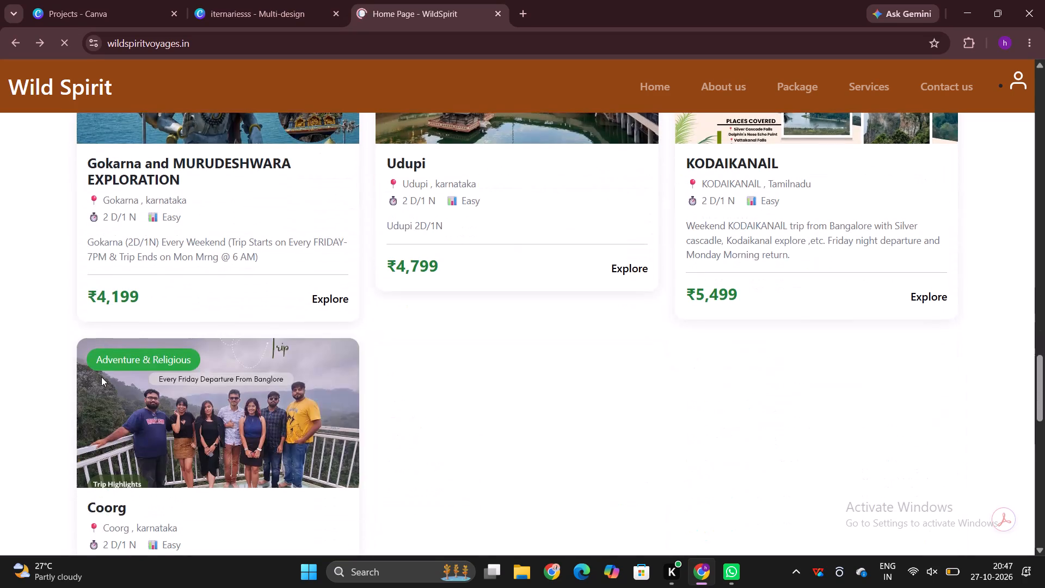
click(627, 270)
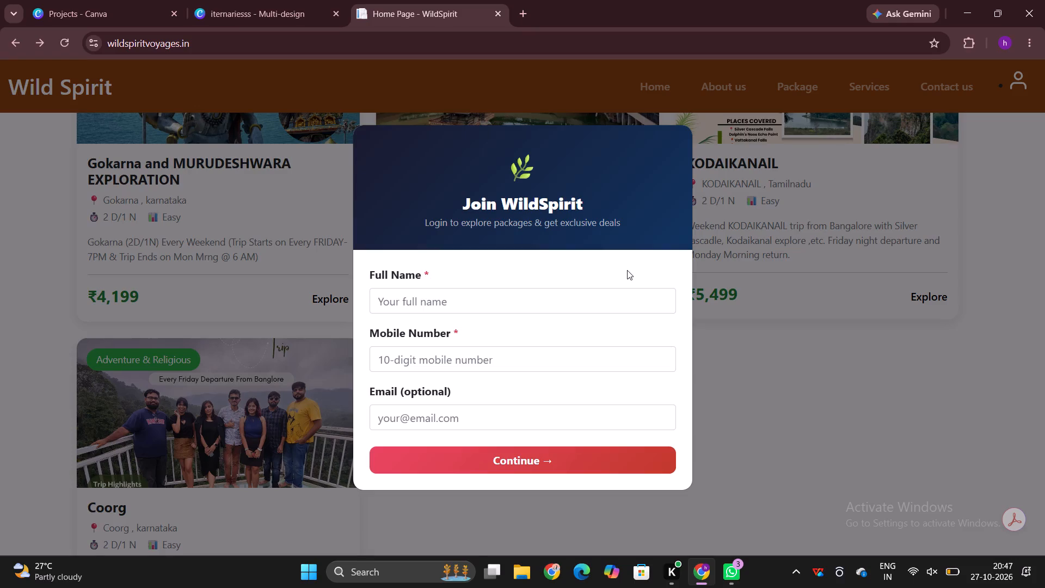
Fill in the Join WildSpirit form with the saved full name, mobile number and email, and submit it.
click(522, 299)
click(507, 347)
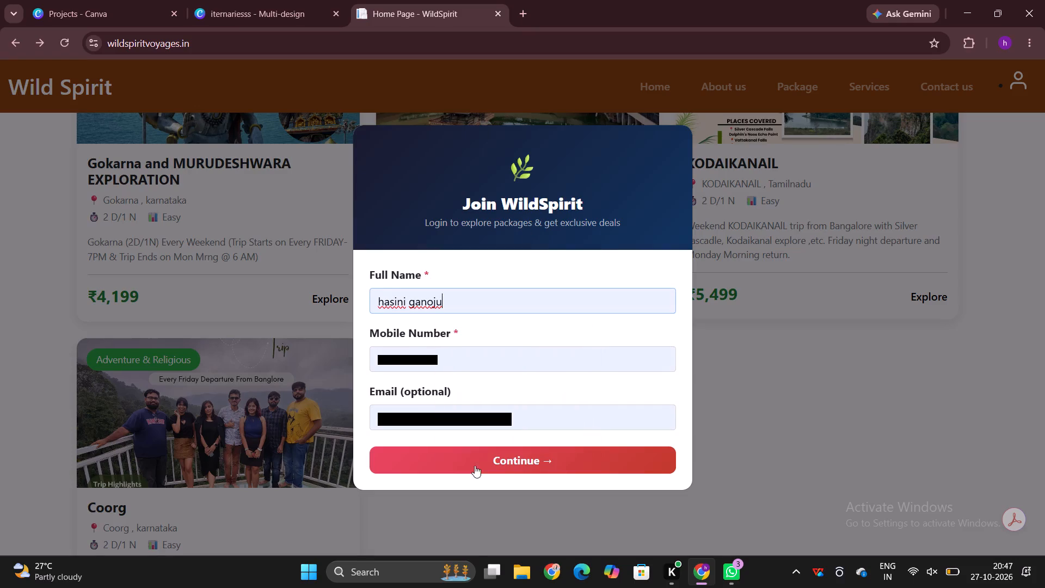
click(494, 456)
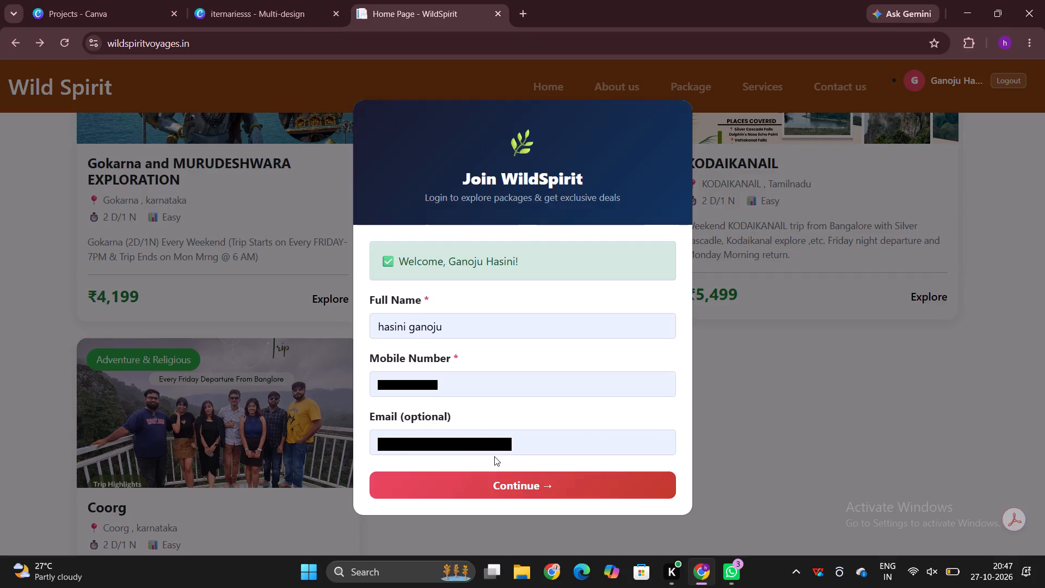
Look over the Udupi package page down to its Day-wise Itinerary section.
scroll(494, 456, down, 2)
scroll(492, 360, up, 3)
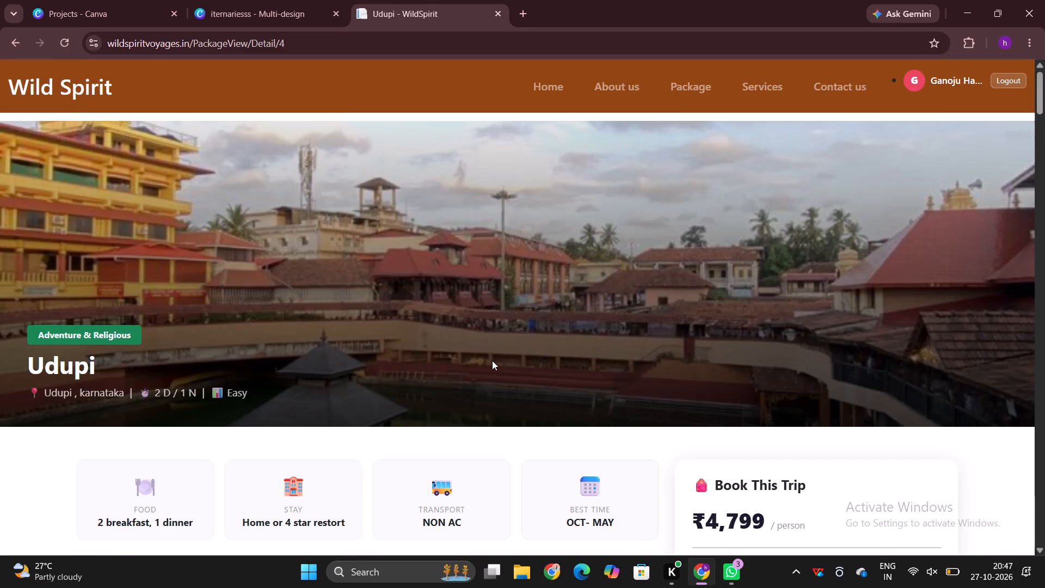
scroll(474, 365, down, 10)
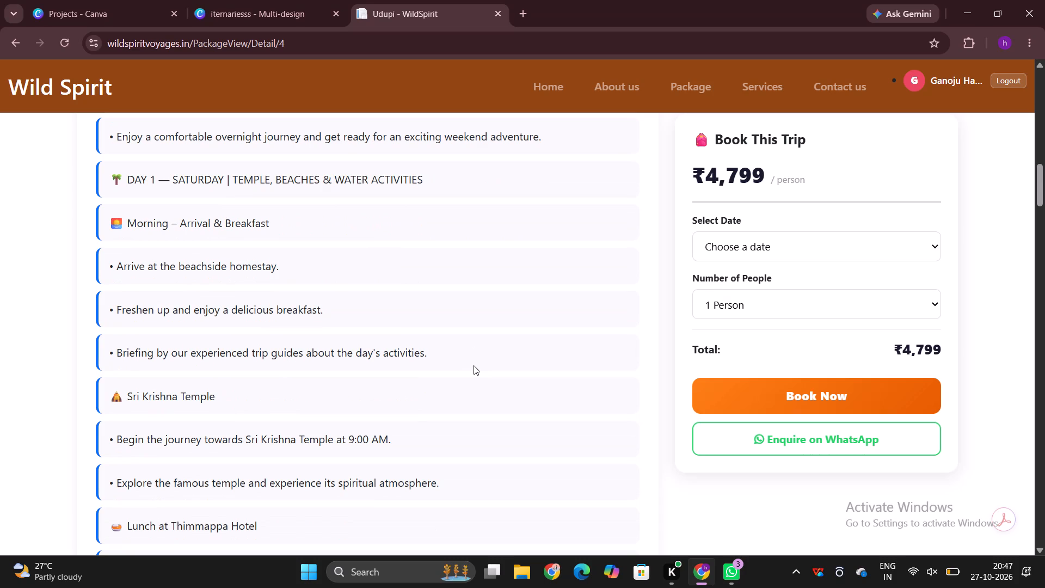
scroll(298, 212, up, 2)
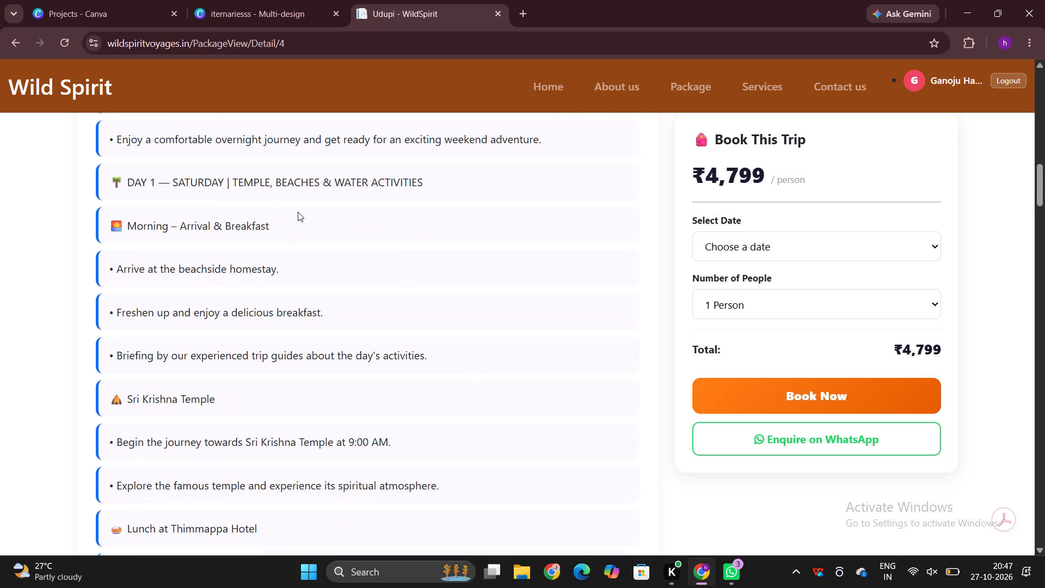
scroll(298, 212, up, 5)
scroll(298, 212, down, 5)
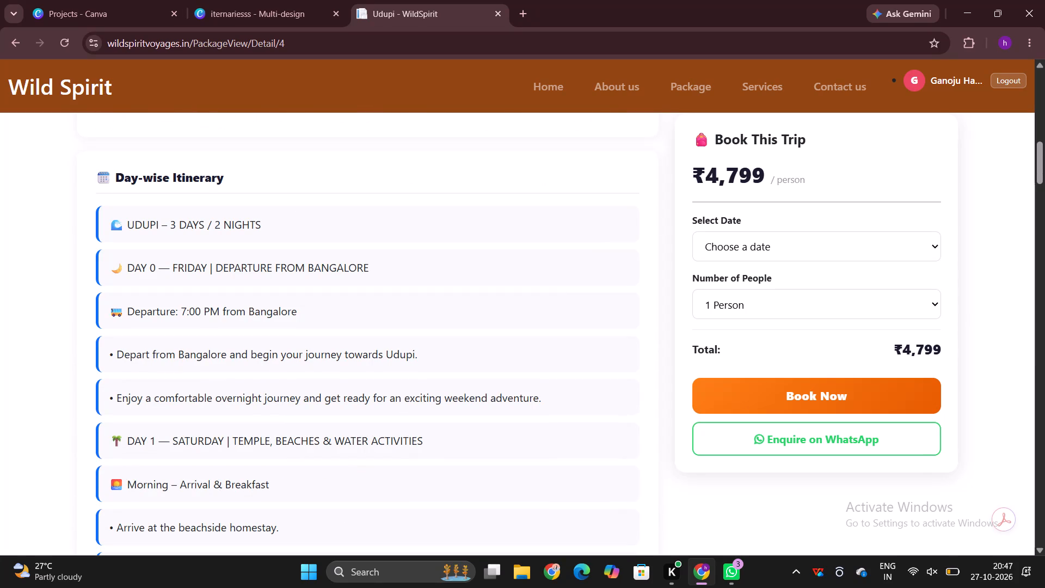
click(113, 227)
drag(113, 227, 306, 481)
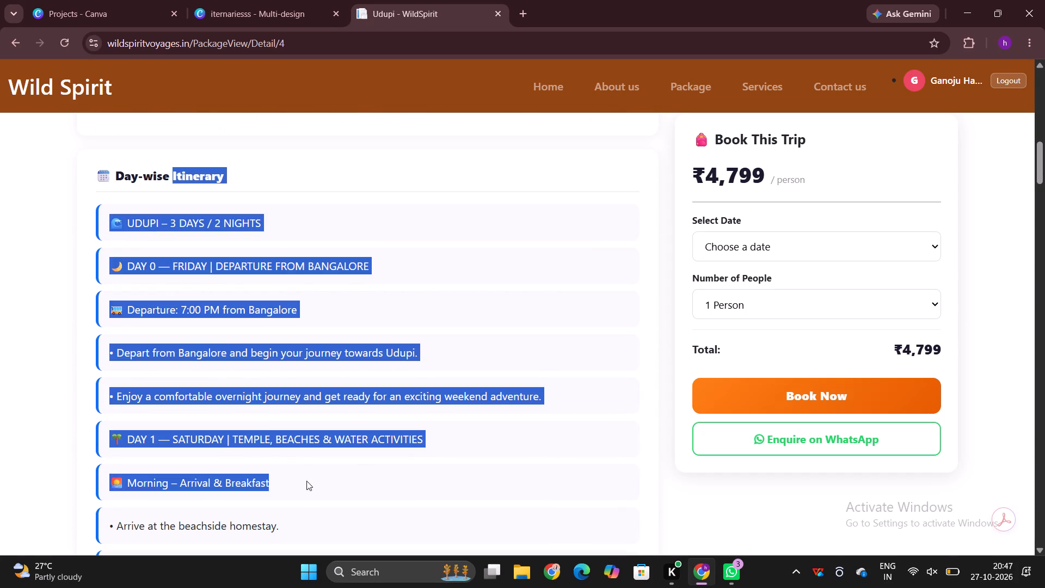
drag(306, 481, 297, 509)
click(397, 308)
Read through the Udupi package's overview and full day-wise itinerary, from the Friday departure to the return to Bangalore.
scroll(397, 308, up, 12)
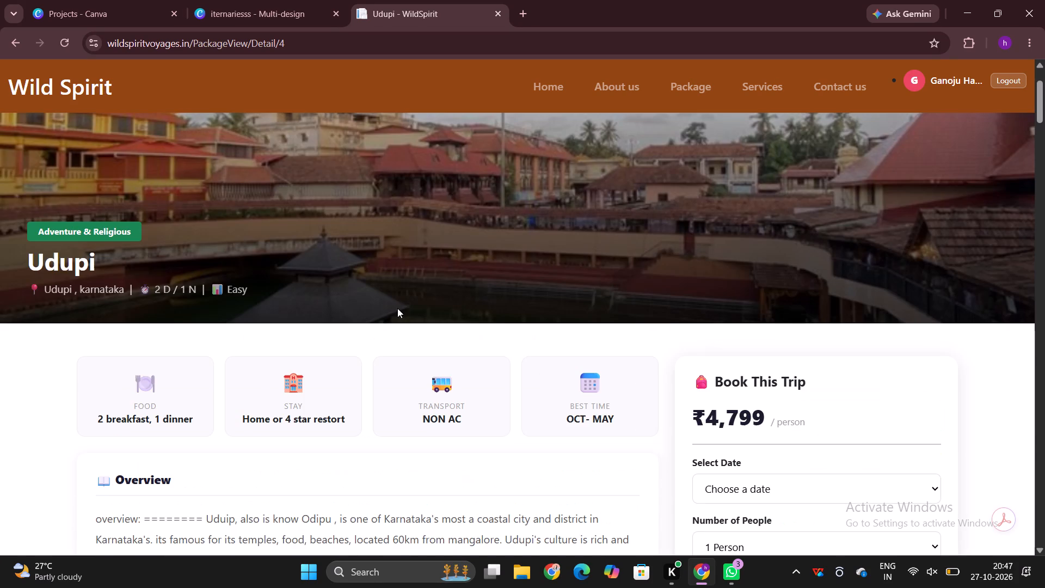
scroll(397, 308, down, 13)
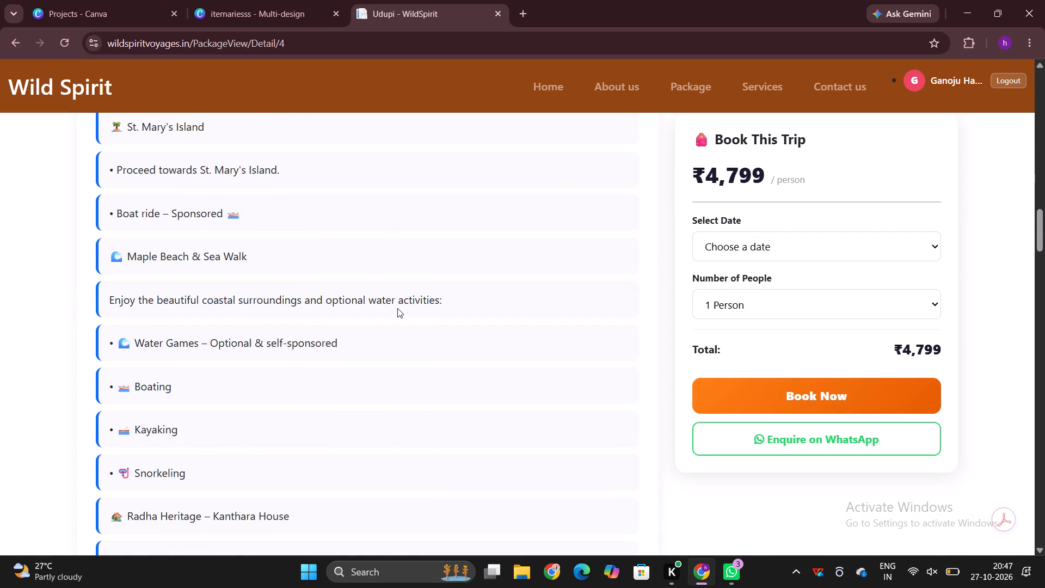
scroll(397, 308, down, 12)
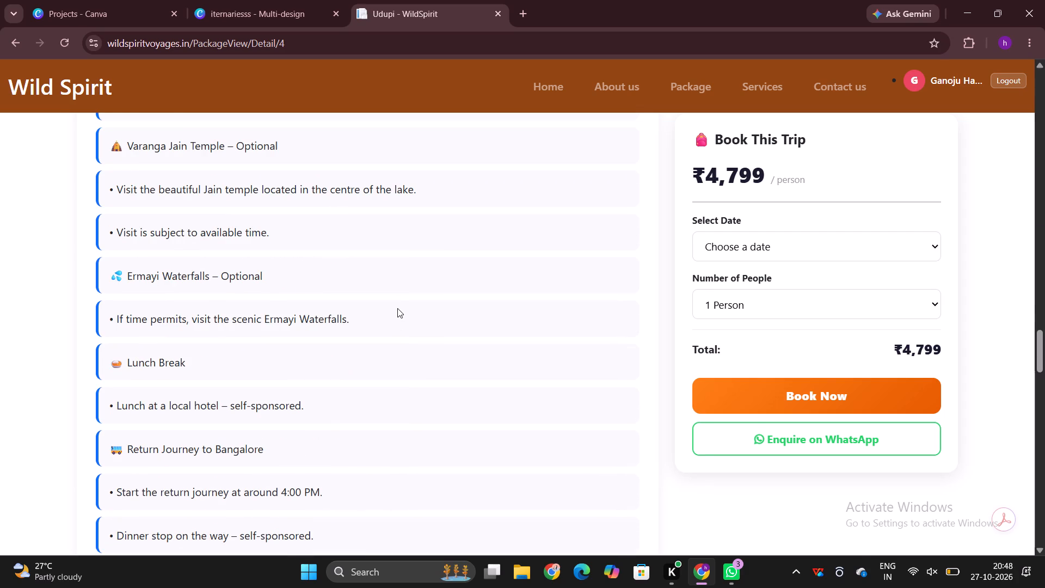
scroll(397, 308, down, 5)
scroll(397, 308, up, 3)
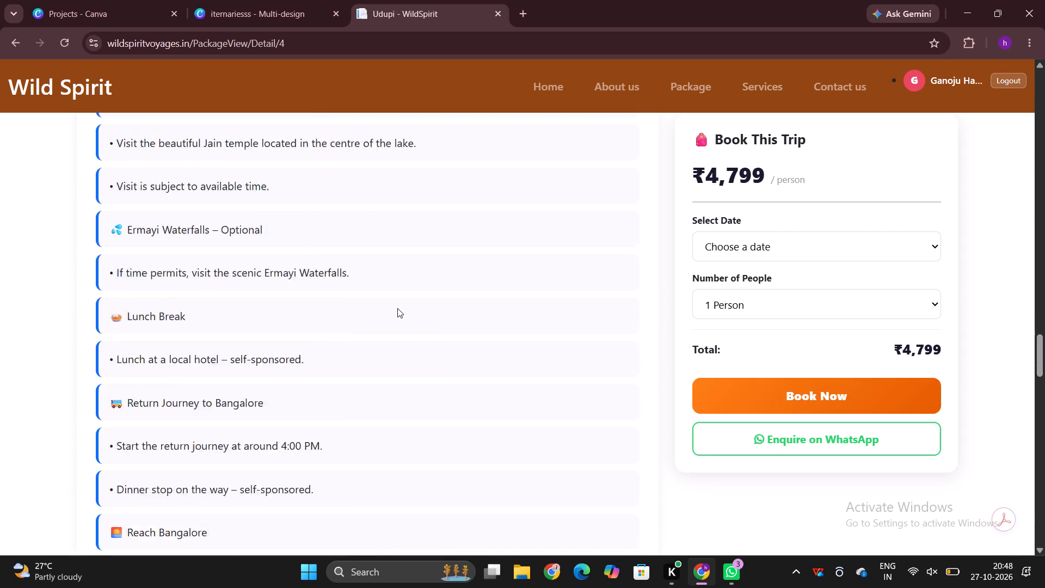
scroll(397, 308, up, 17)
scroll(397, 308, down, 2)
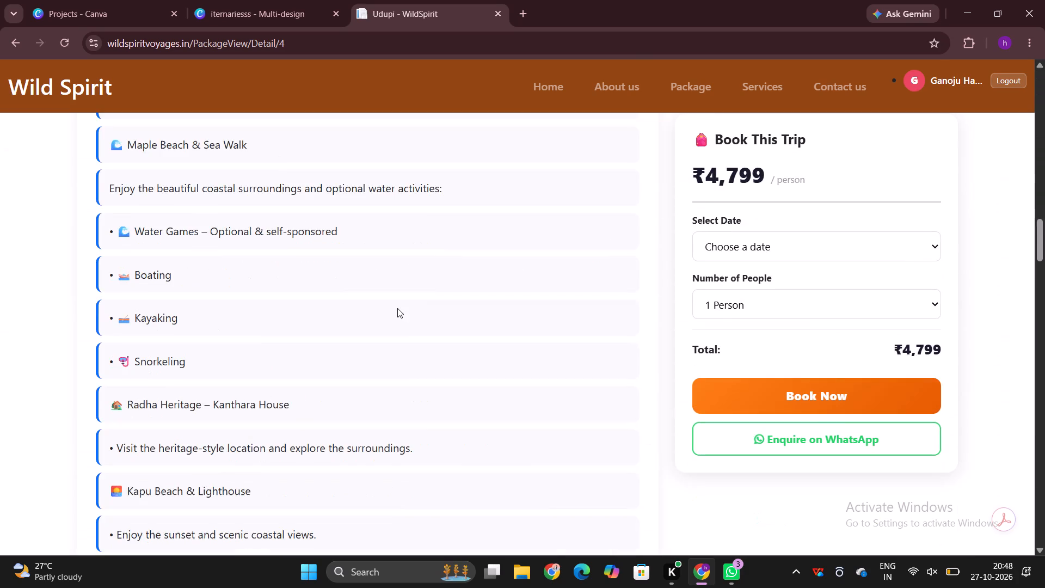
scroll(397, 308, up, 10)
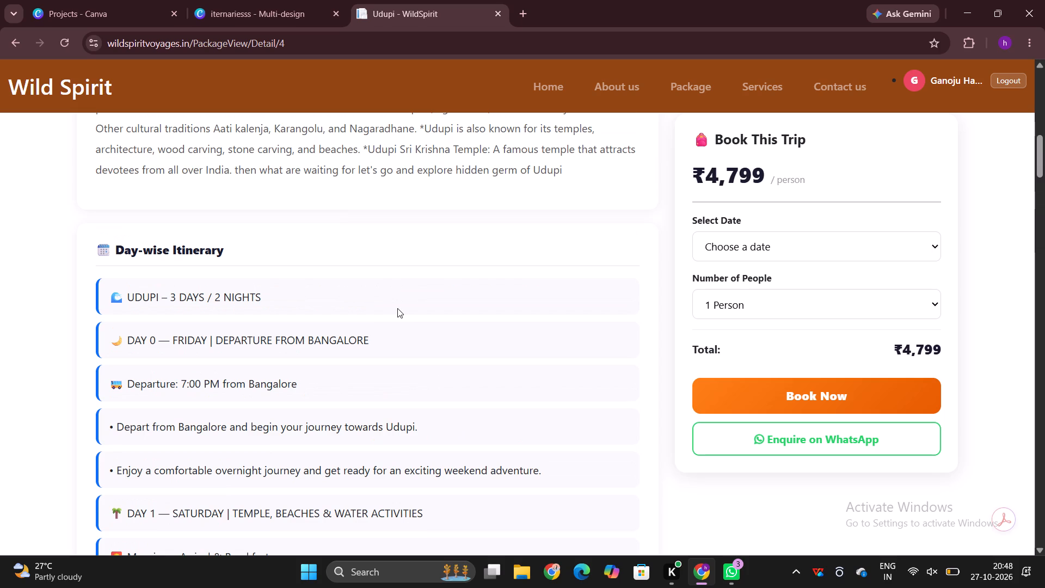
scroll(397, 308, down, 6)
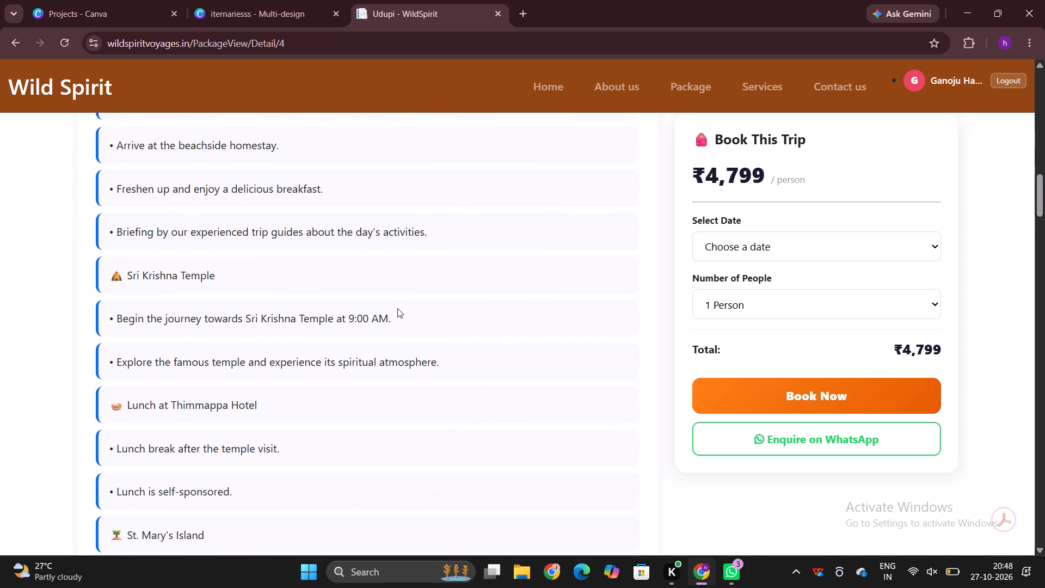
scroll(397, 308, up, 1)
scroll(397, 308, down, 6)
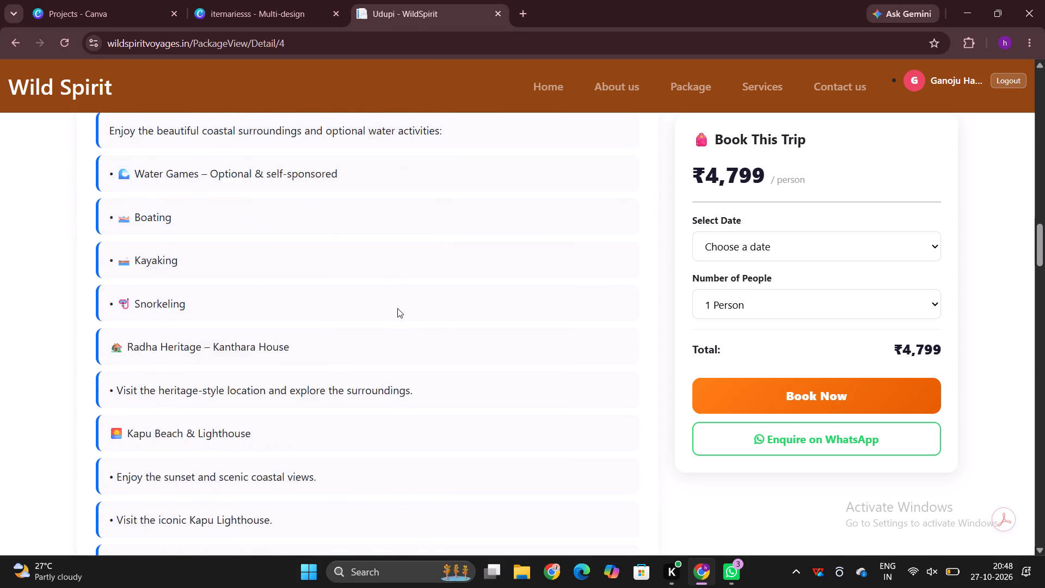
scroll(397, 308, down, 9)
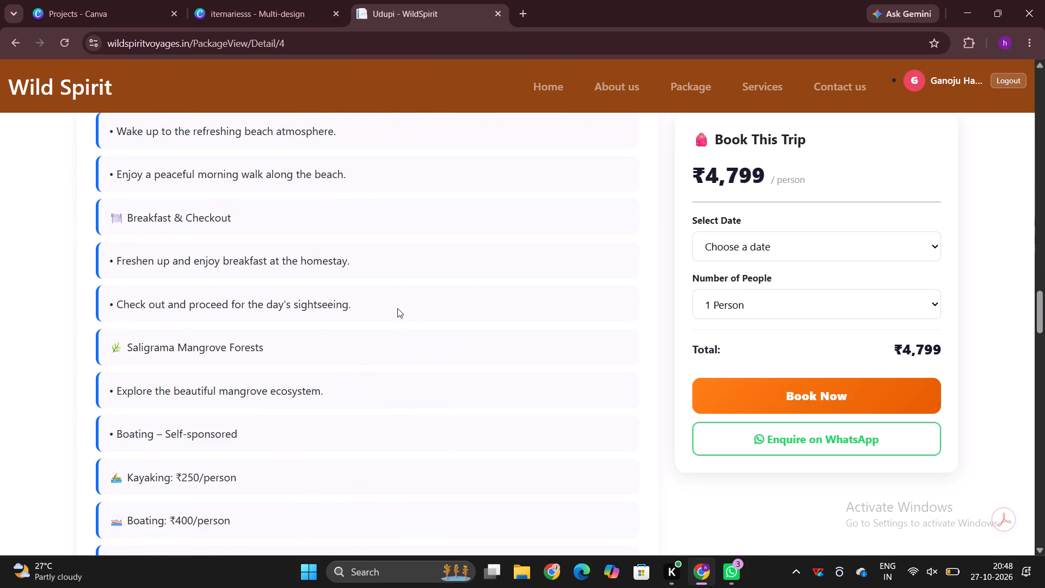
scroll(397, 308, down, 4)
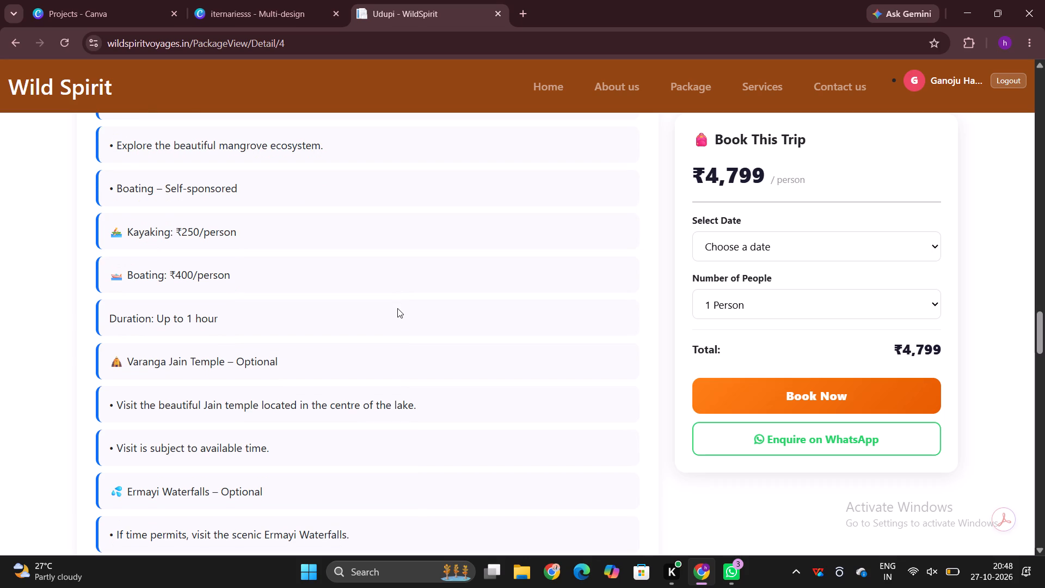
scroll(397, 308, down, 6)
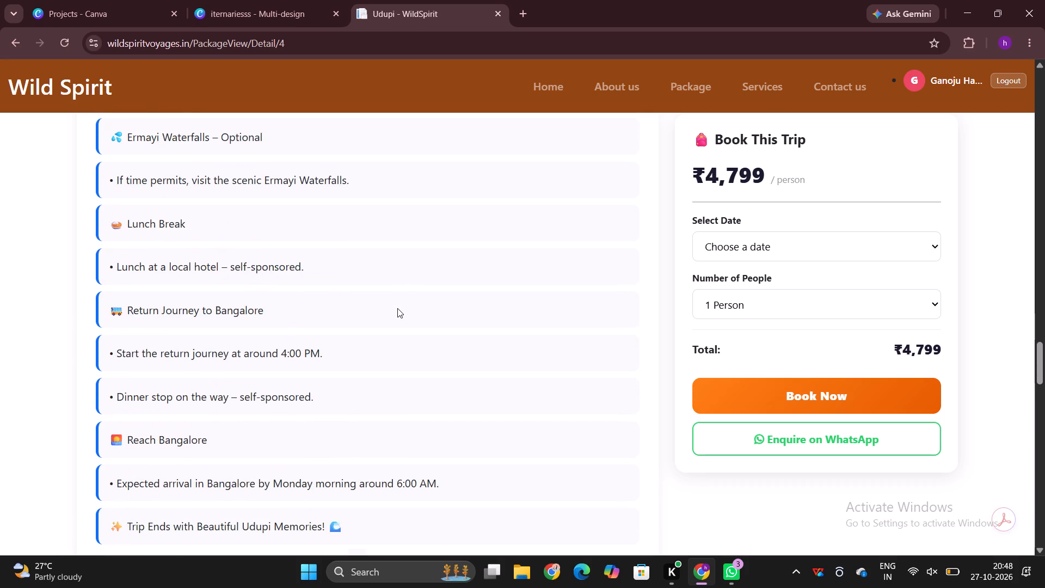
scroll(397, 308, down, 1)
scroll(397, 308, up, 4)
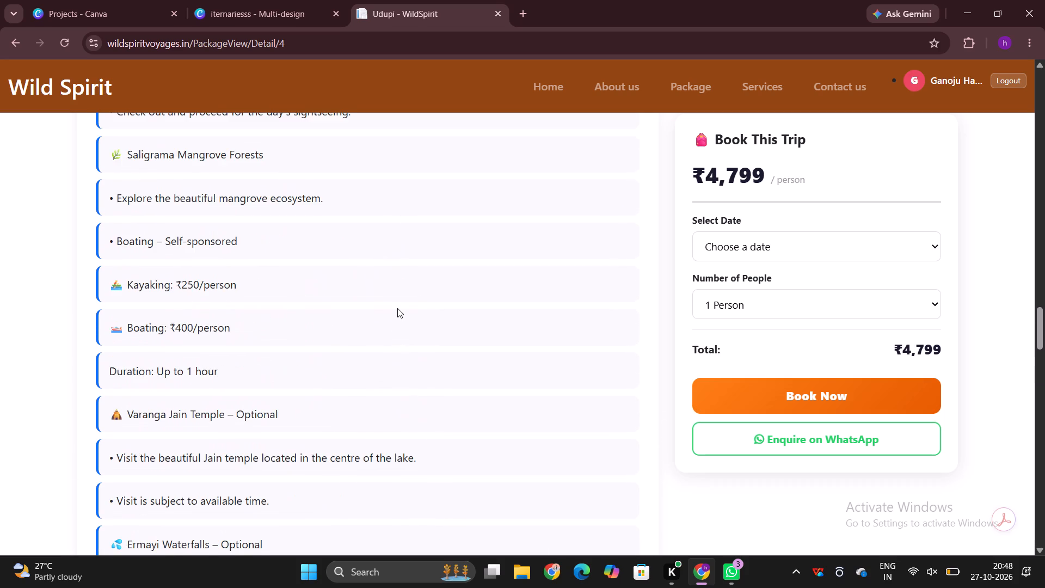
scroll(397, 308, up, 10)
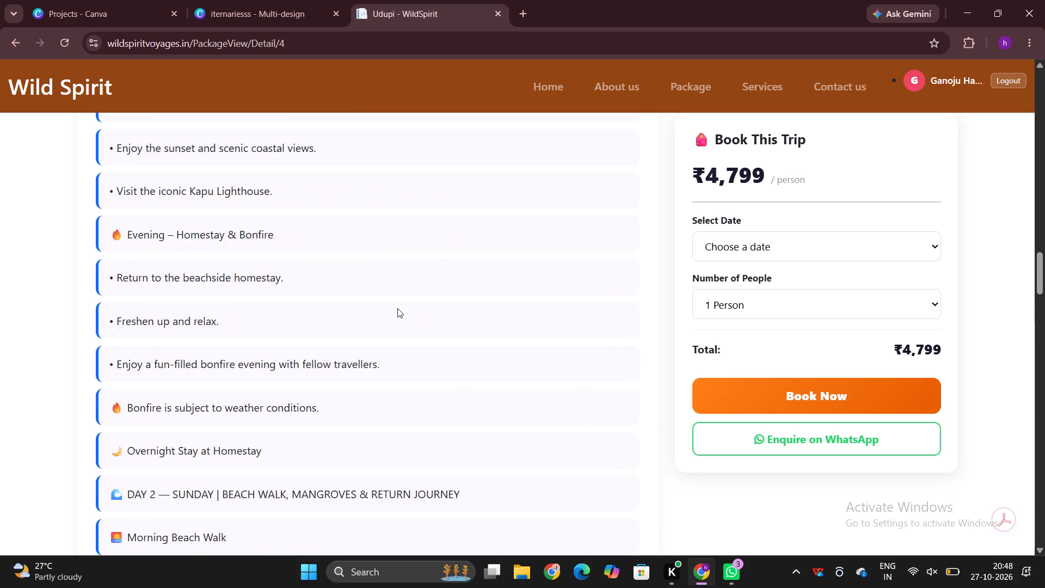
scroll(397, 308, up, 9)
scroll(397, 308, down, 3)
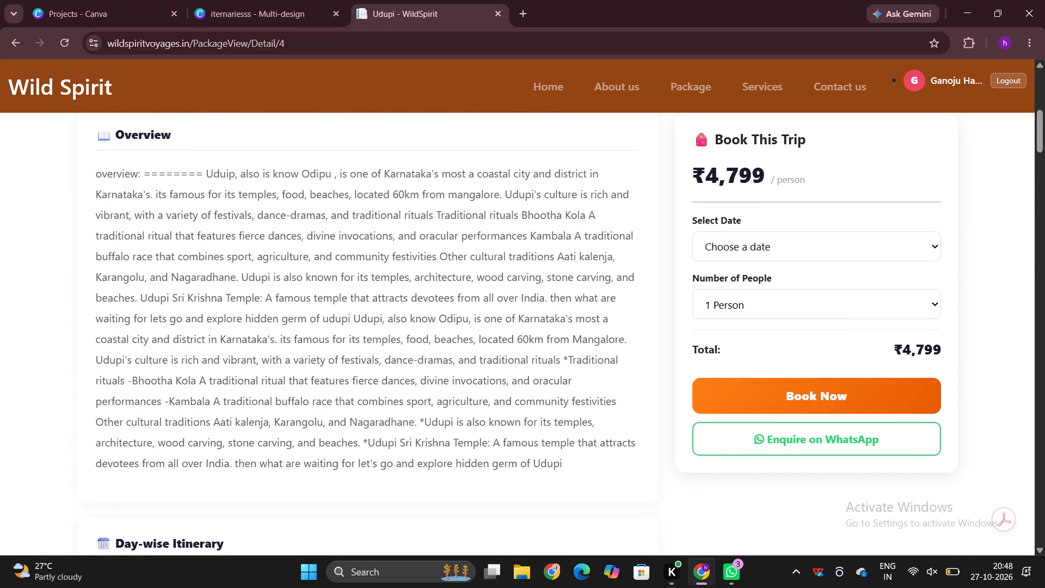
scroll(397, 308, down, 2)
click(113, 207)
drag(113, 207, 171, 250)
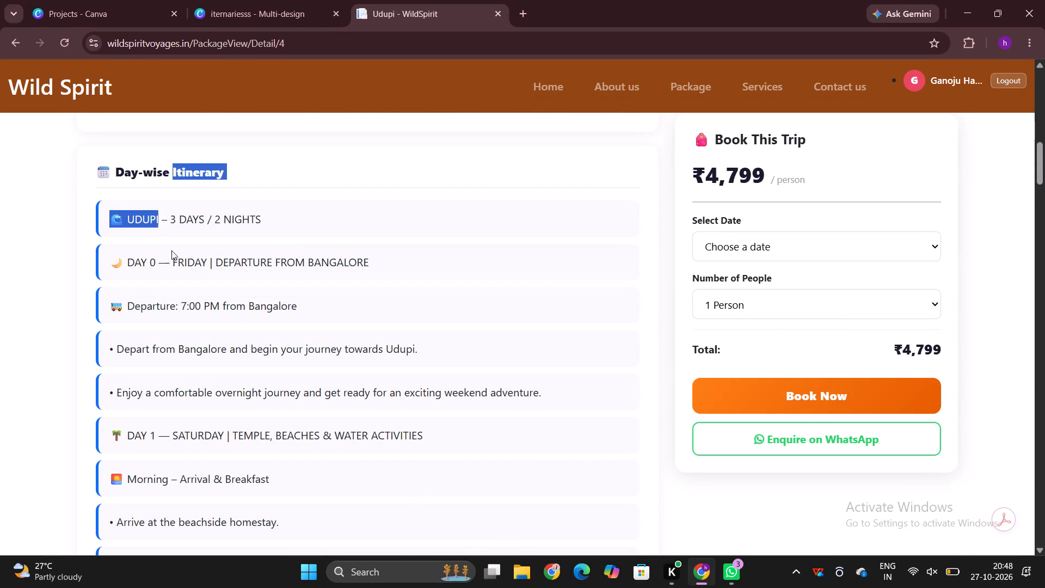
drag(171, 250, 335, 562)
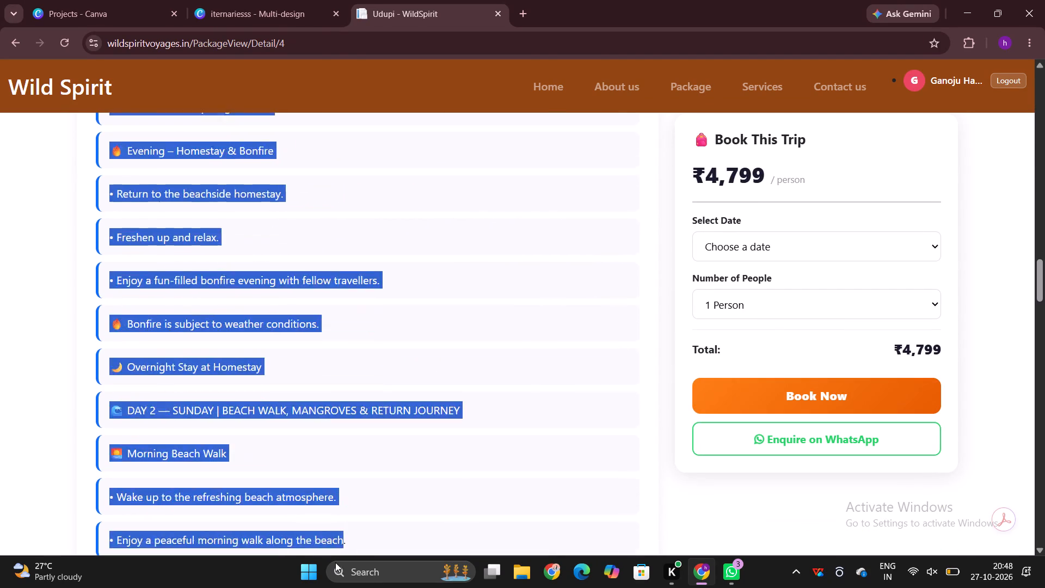
drag(335, 562, 372, 106)
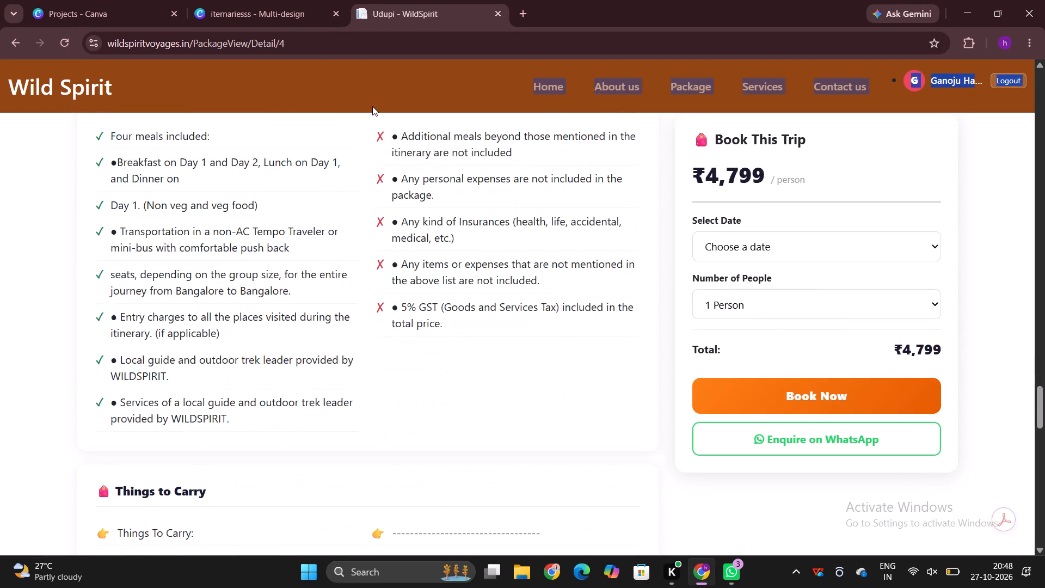
drag(372, 106, 370, 126)
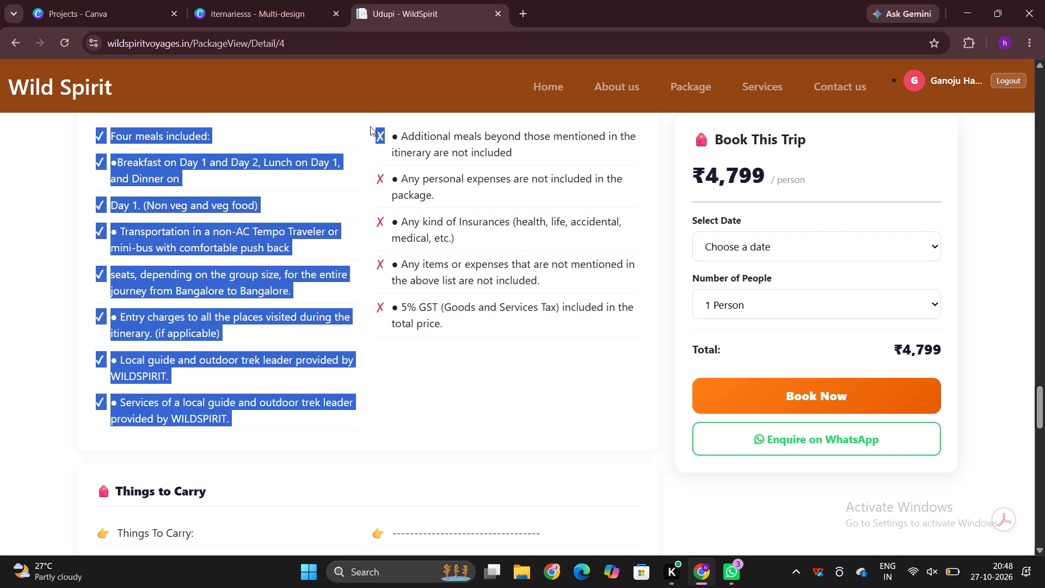
drag(370, 126, 384, 379)
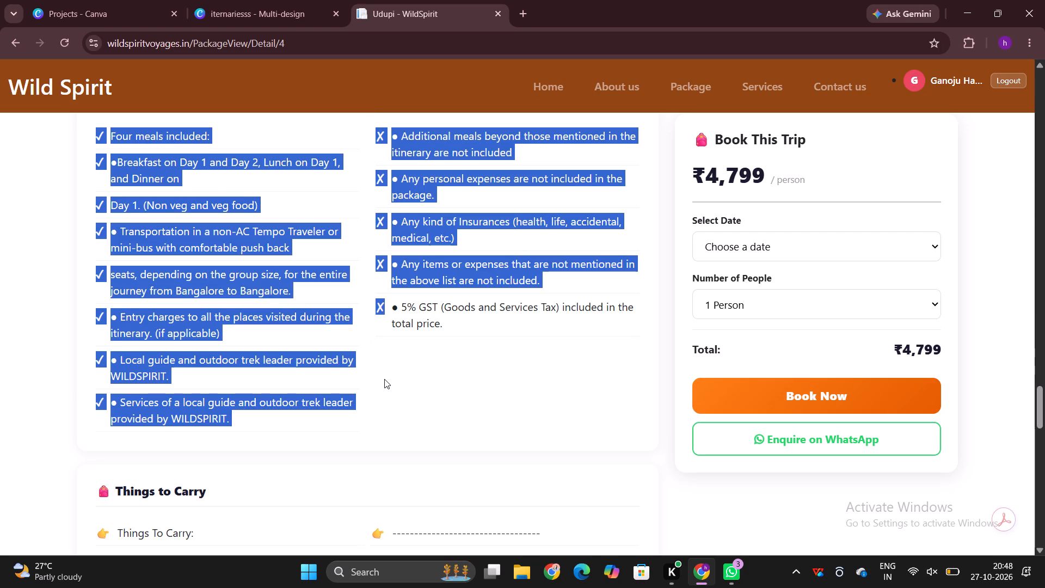
drag(384, 379, 469, 388)
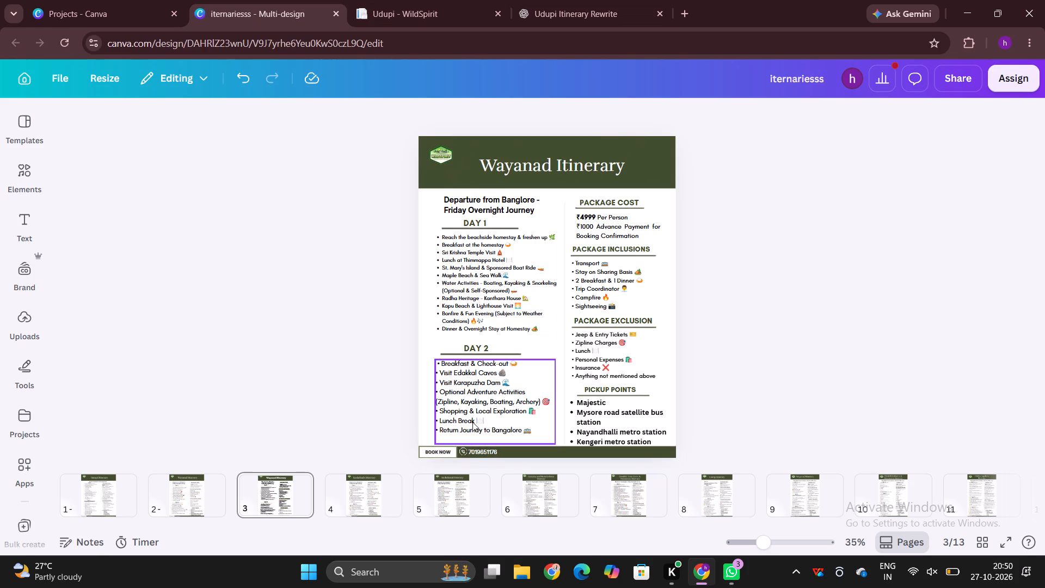
triple_click(472, 421)
key(ctrl+a)
key(BackSpace)
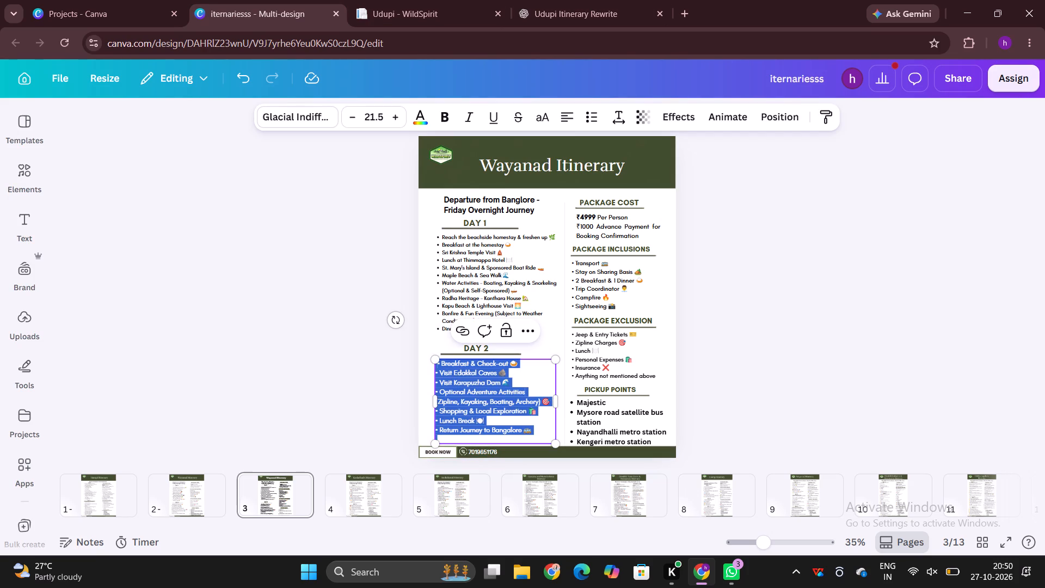
key(ctrl+v)
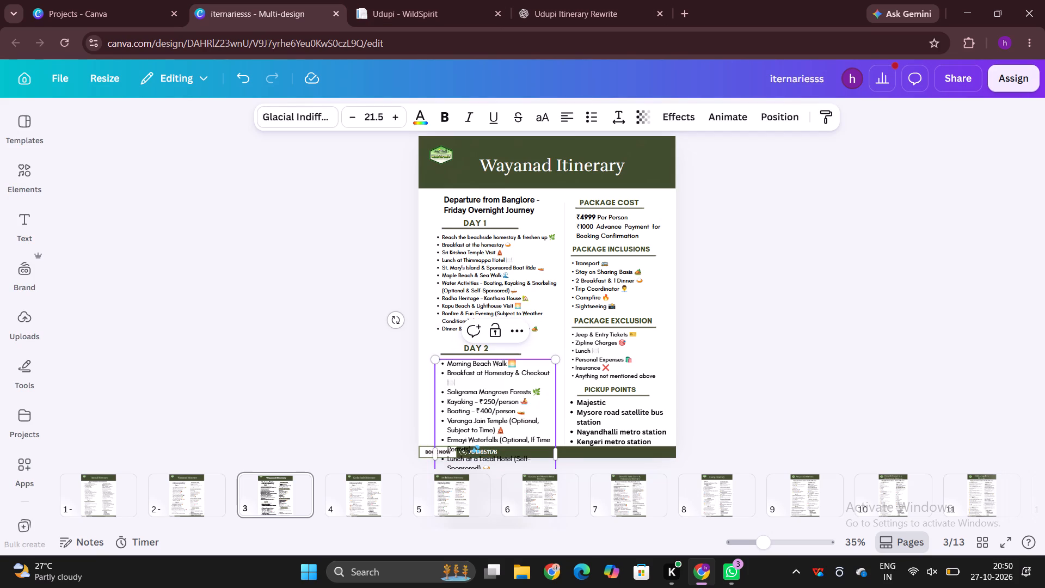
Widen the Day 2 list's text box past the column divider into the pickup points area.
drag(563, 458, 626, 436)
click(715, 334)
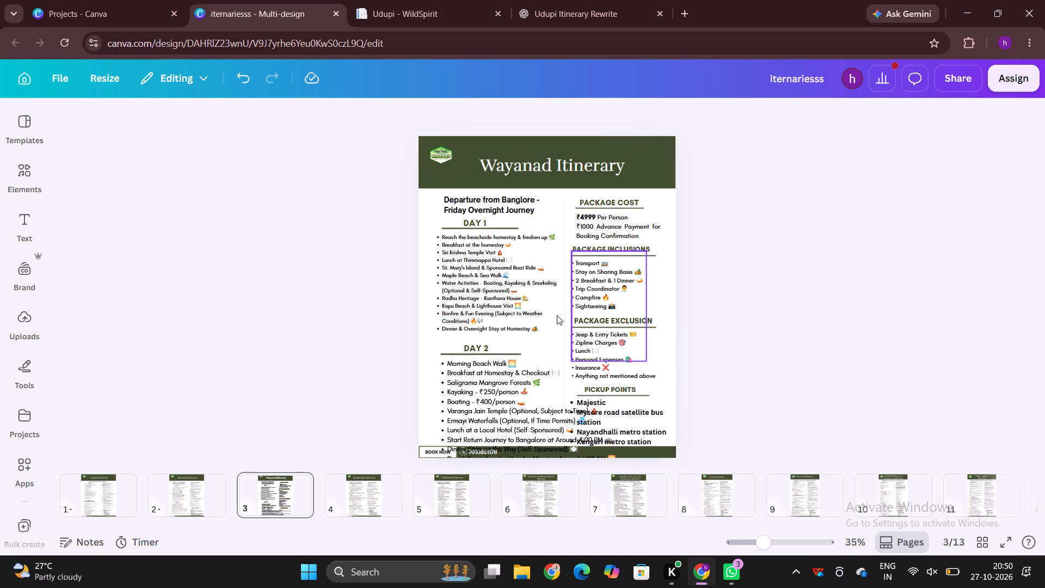
Group the DAY 2 heading with its underline and move the group up to just beneath the Day 1 list.
click(501, 303)
click(257, 313)
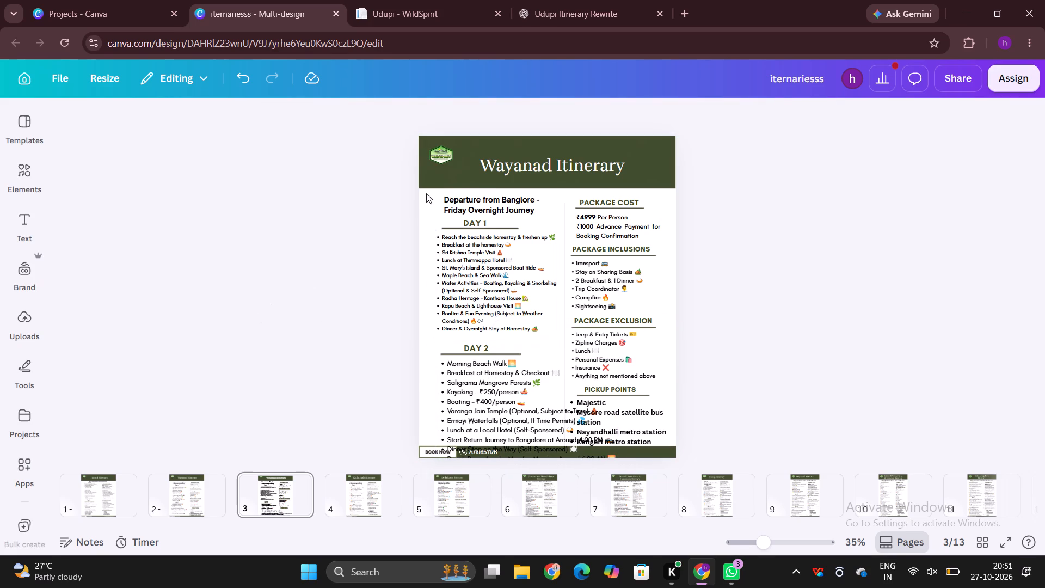
click(476, 223)
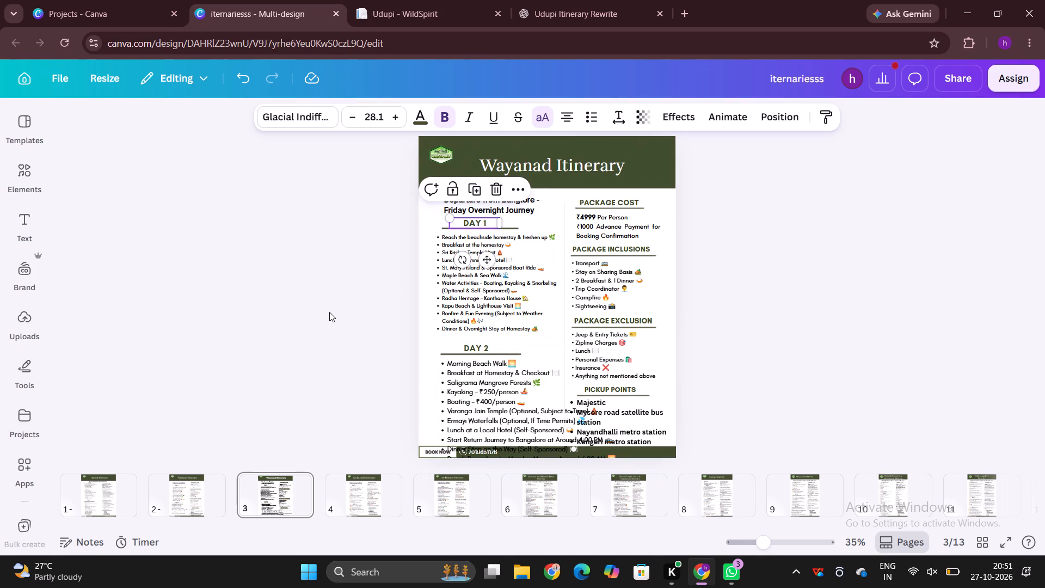
click(329, 312)
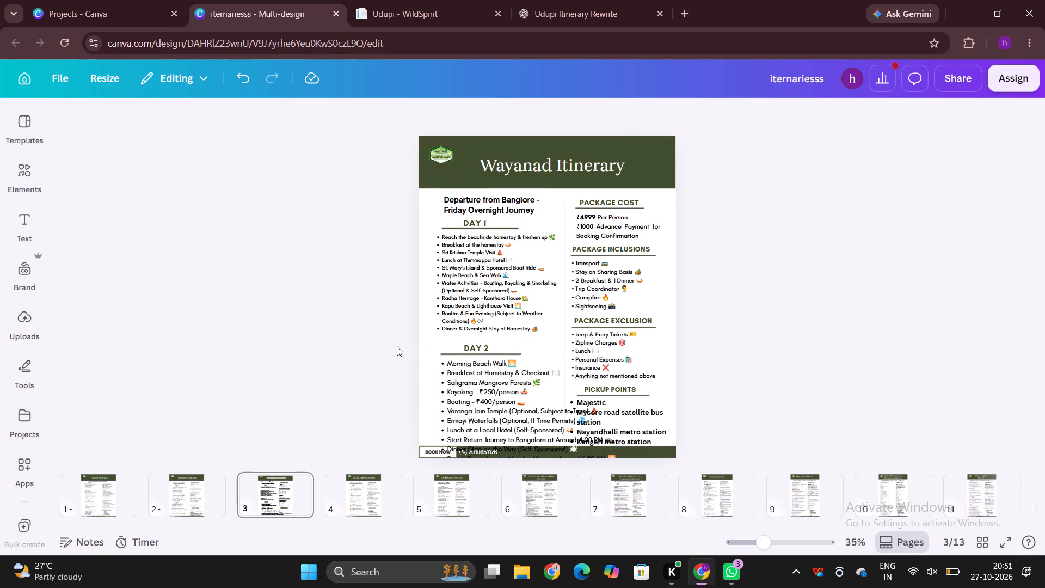
click(397, 346)
drag(397, 346, 476, 353)
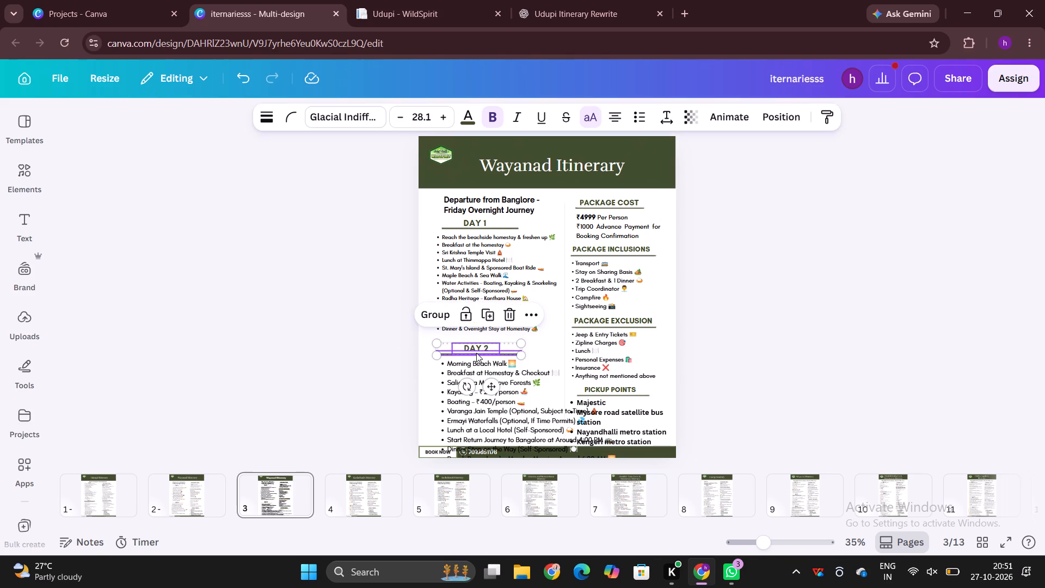
click(448, 316)
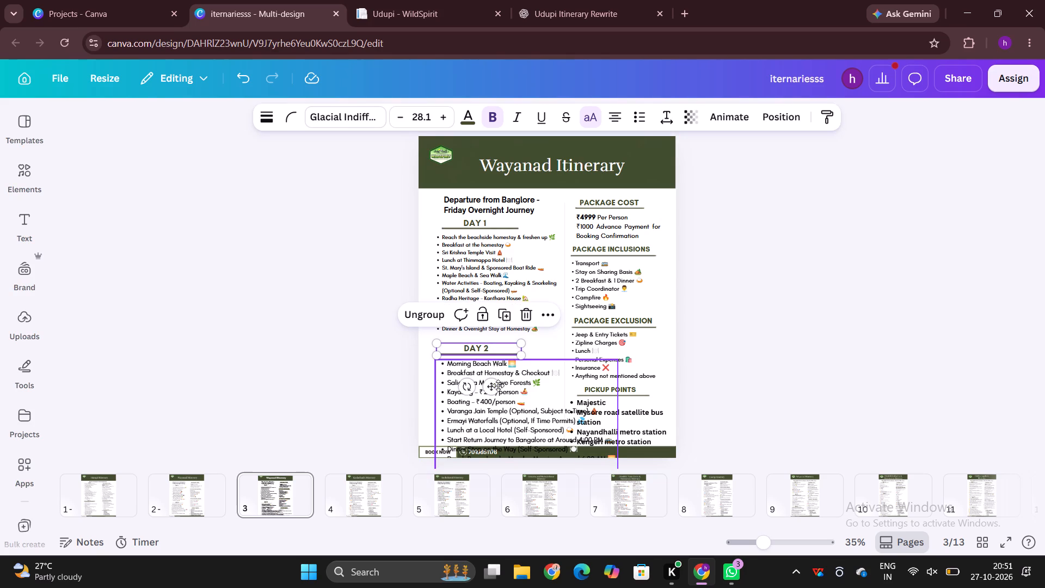
drag(497, 385, 497, 377)
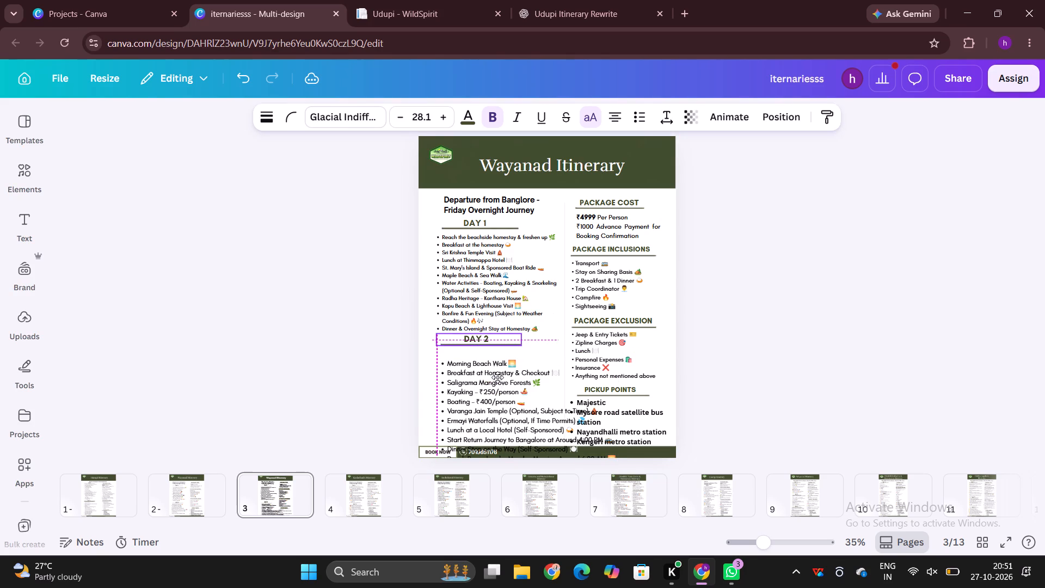
drag(497, 377, 498, 378)
drag(498, 378, 497, 378)
drag(497, 378, 499, 378)
click(334, 389)
Reduce the Day 2 list's font size to 17.5.
click(478, 403)
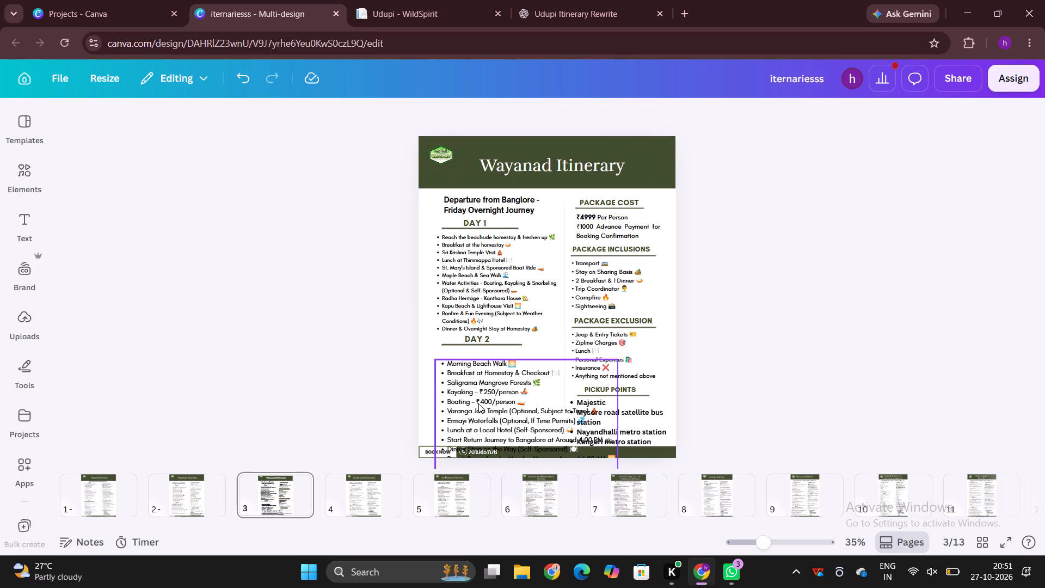
click(471, 253)
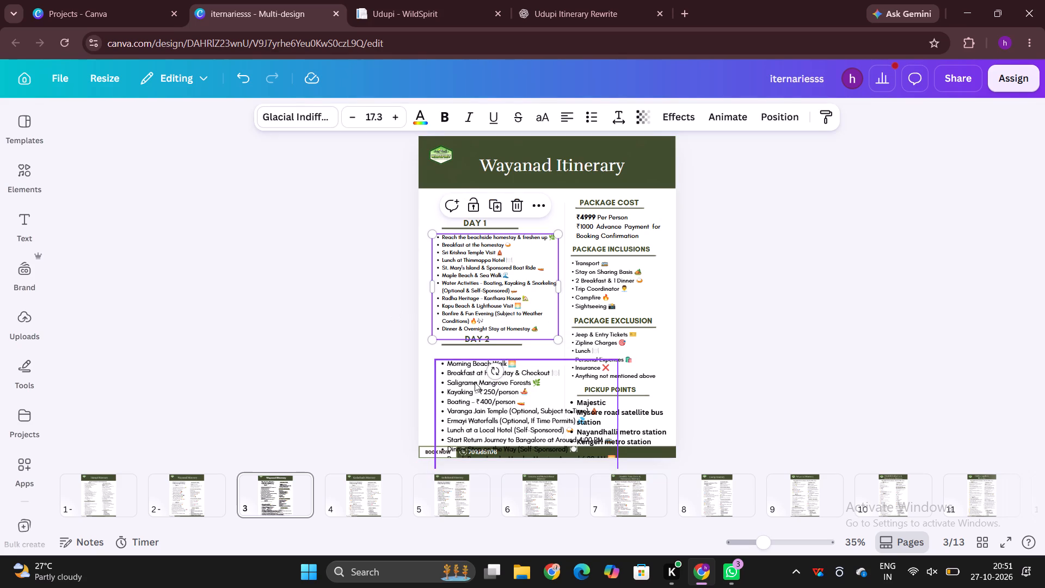
click(475, 382)
drag(389, 111, 380, 111)
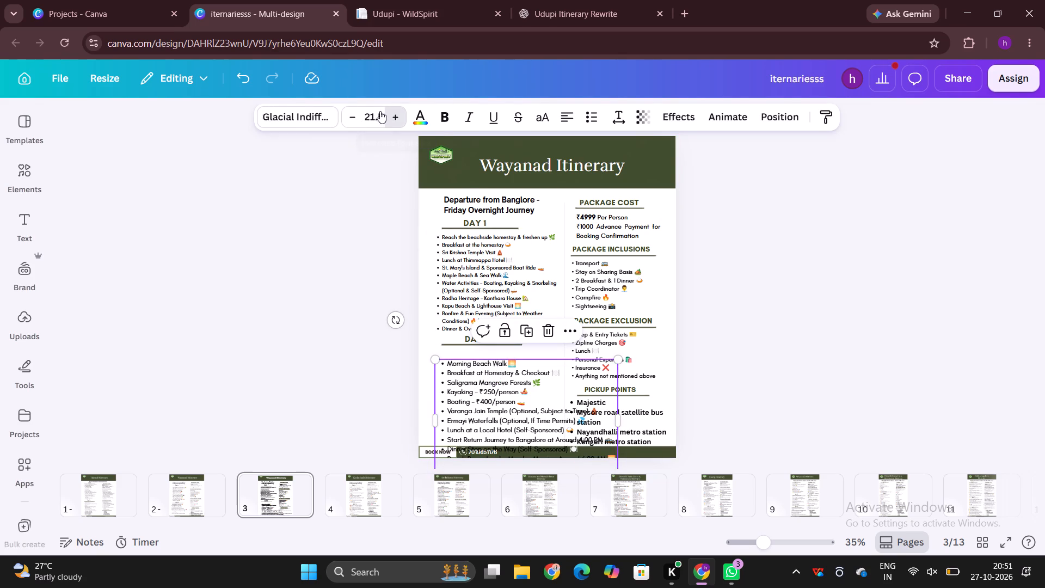
drag(380, 111, 361, 114)
double_click(361, 114)
click(361, 114)
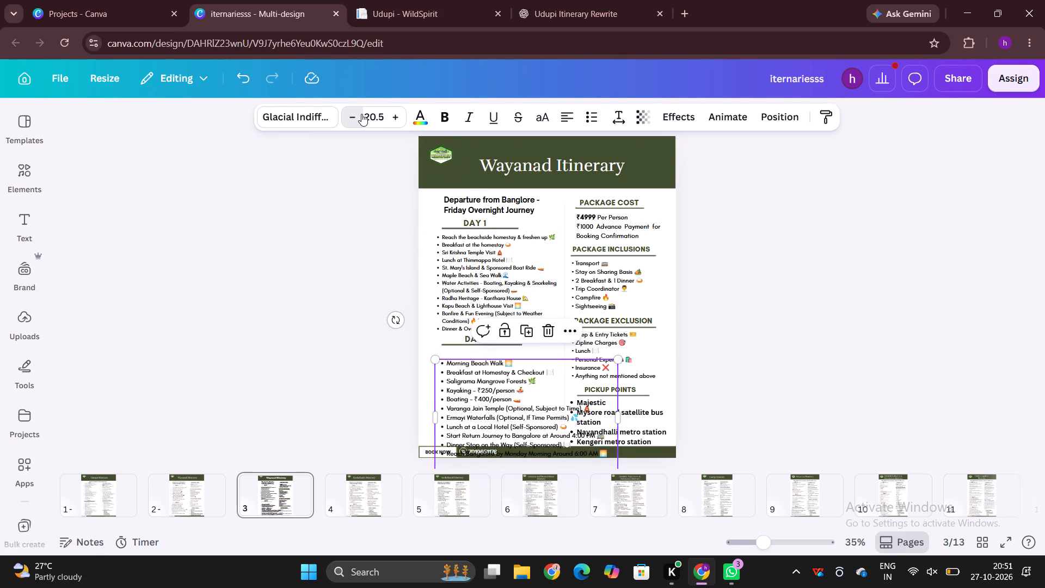
click(361, 114)
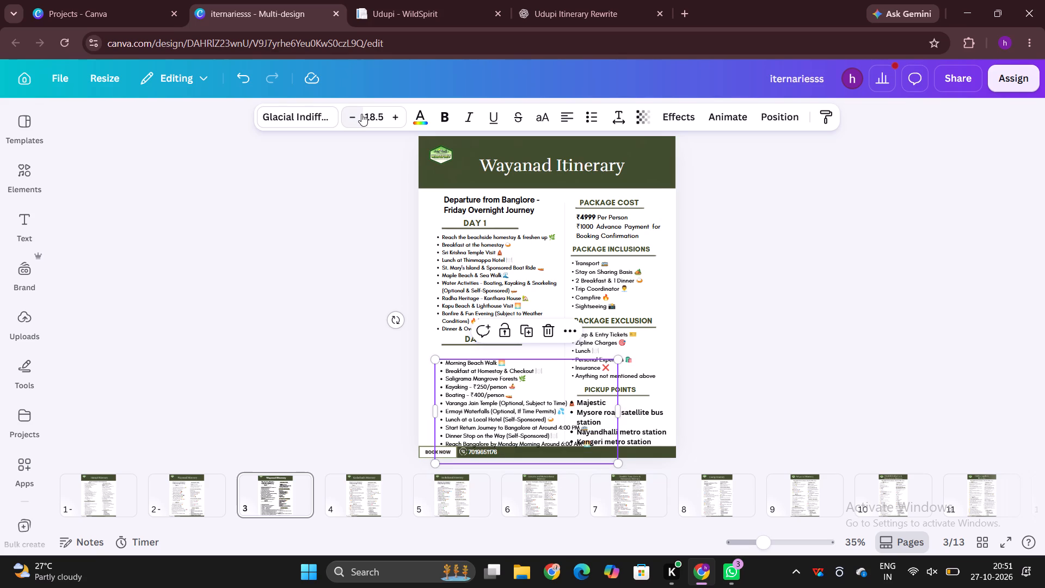
click(361, 114)
click(832, 310)
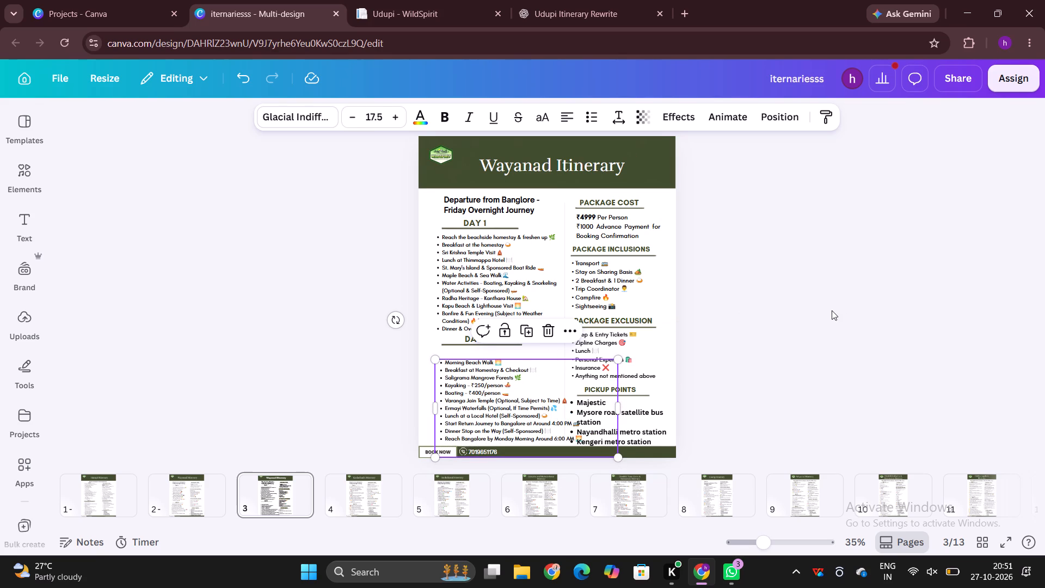
Narrow the Day 2 list's text box to the column's width and move it up to just beneath the DAY 2 heading.
drag(532, 388, 527, 382)
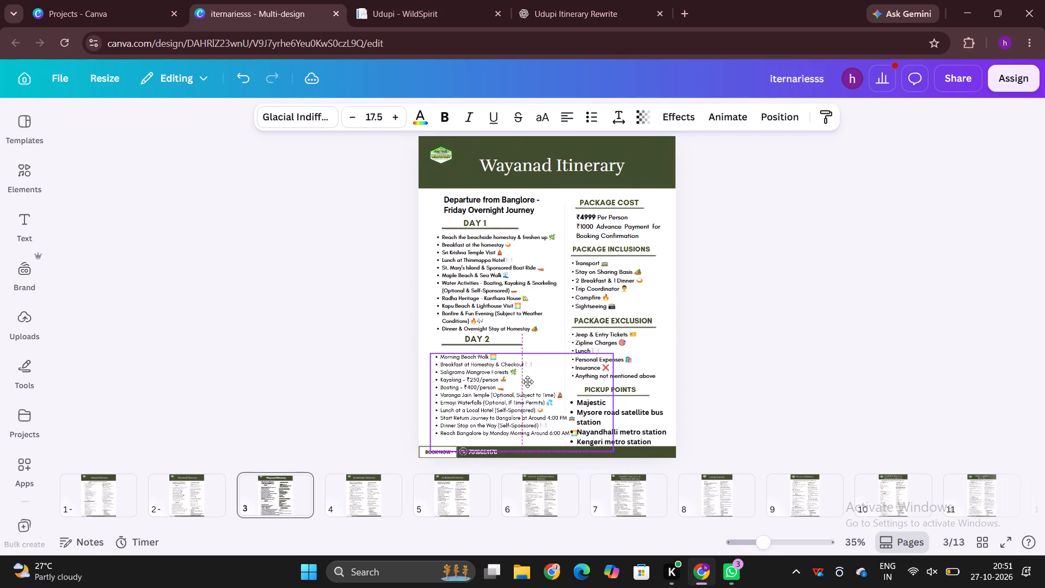
drag(527, 382, 525, 382)
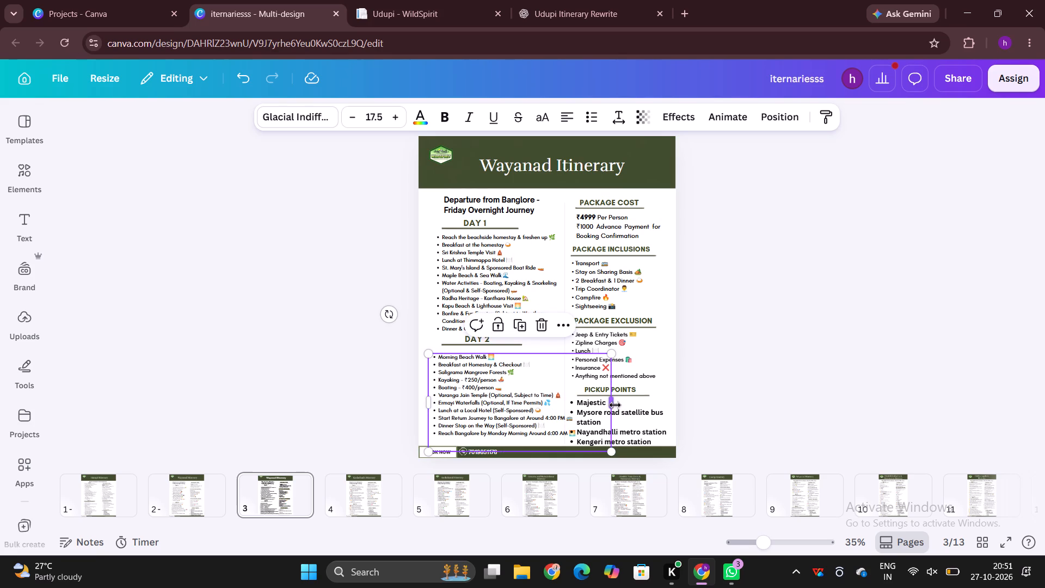
drag(615, 405, 566, 401)
click(704, 370)
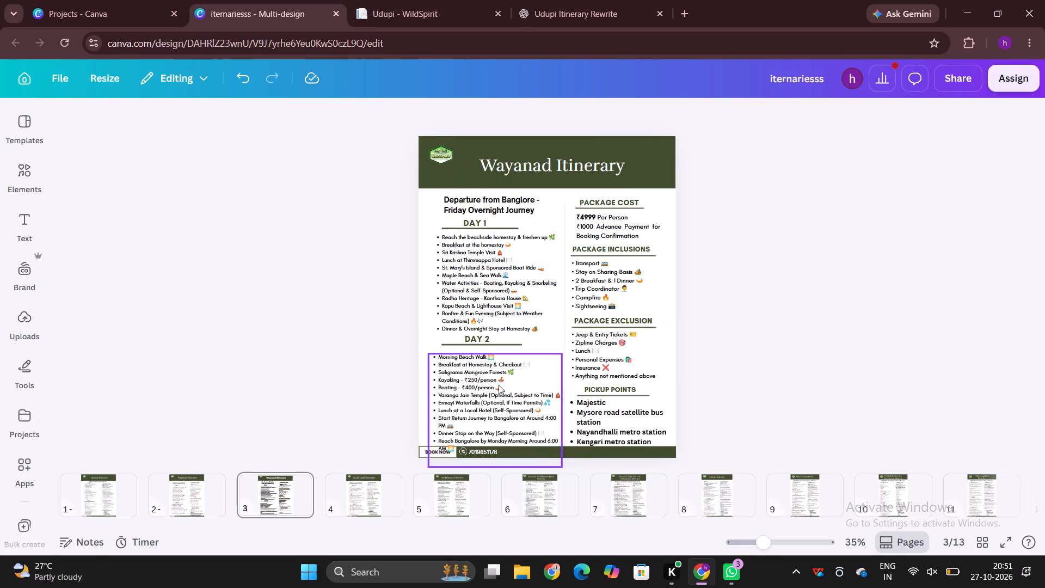
drag(497, 385, 500, 378)
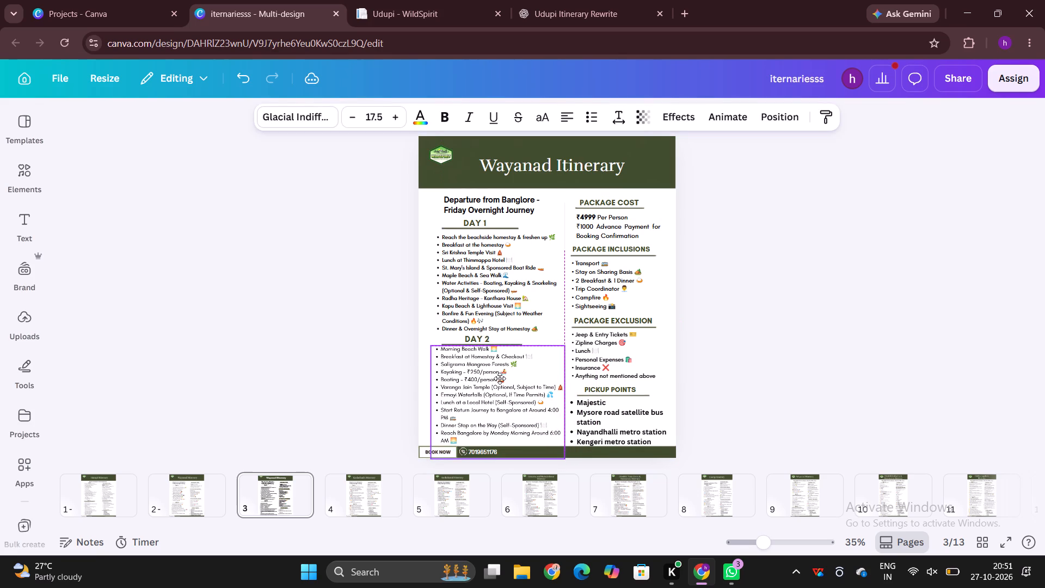
drag(500, 378, 501, 379)
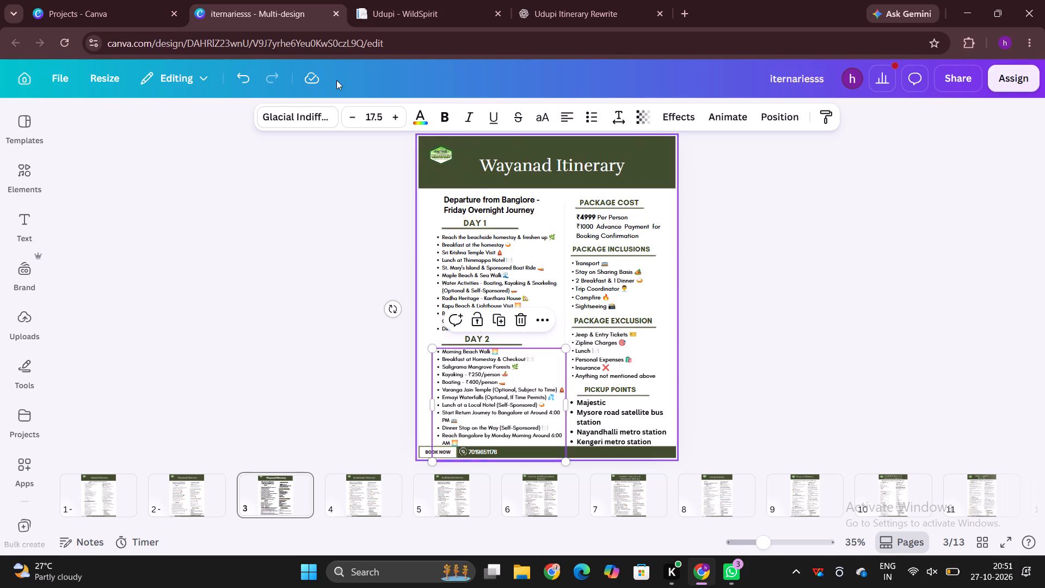
Set the Day 2 list's font size to 17.3.
triple_click(383, 119)
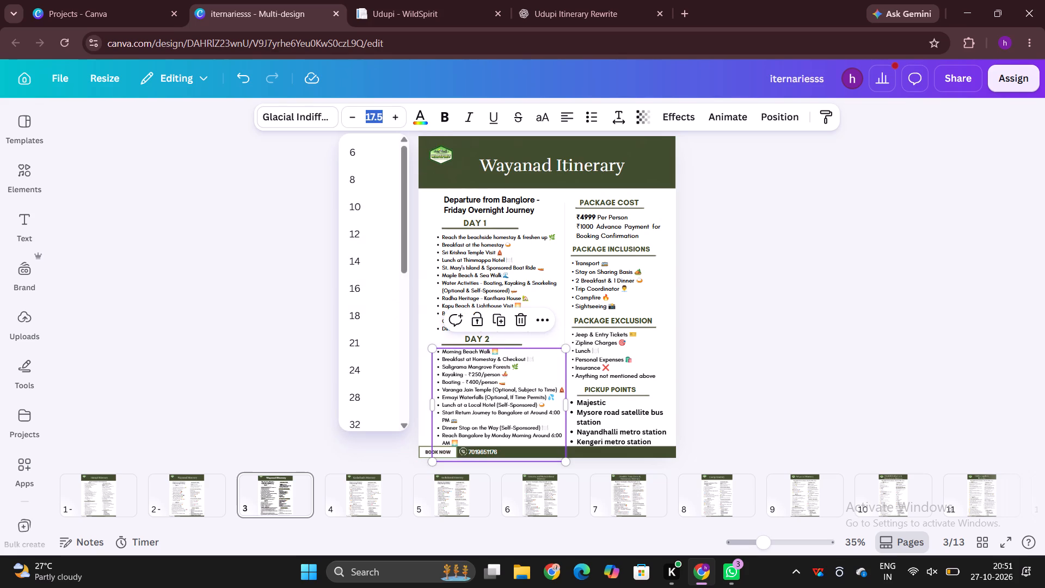
key(BackSpace)
key(1)
text(7.3)
key(Return)
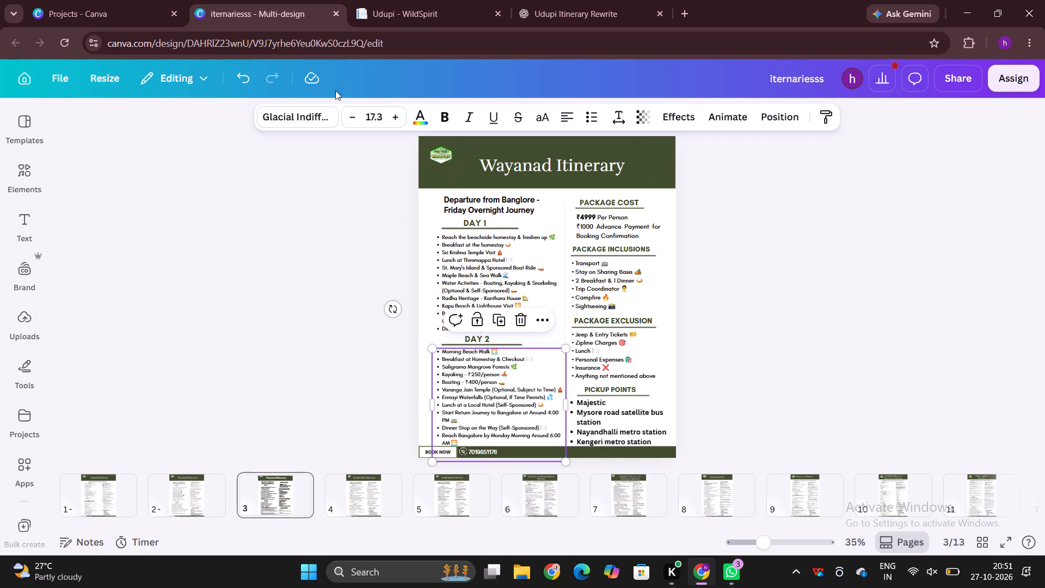
click(360, 181)
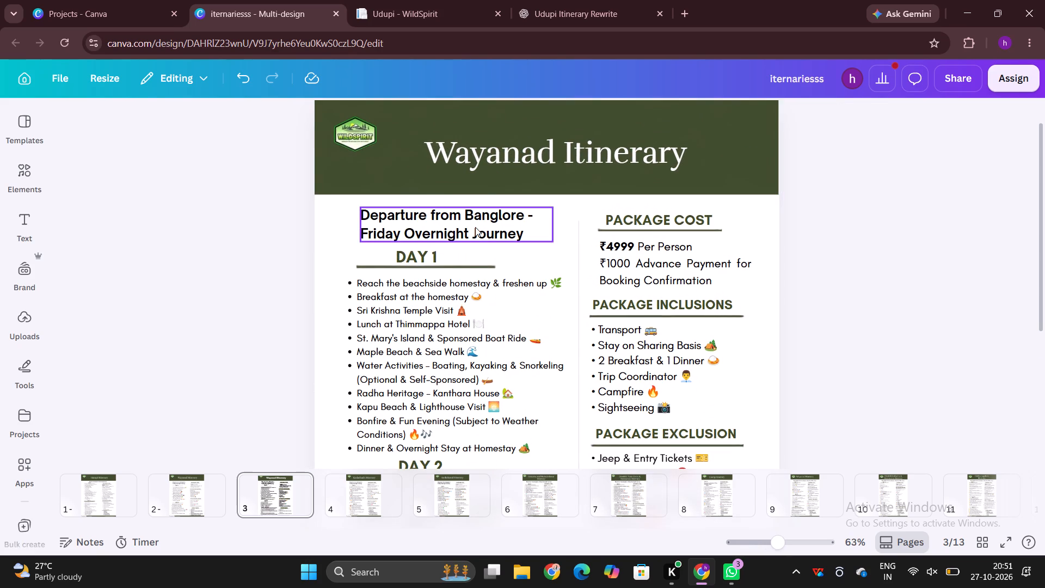
Widen the "Departure from Banglore - Friday Overnight Journey" text box to about 1,064 so the text fits on one line.
click(475, 227)
drag(558, 220, 831, 193)
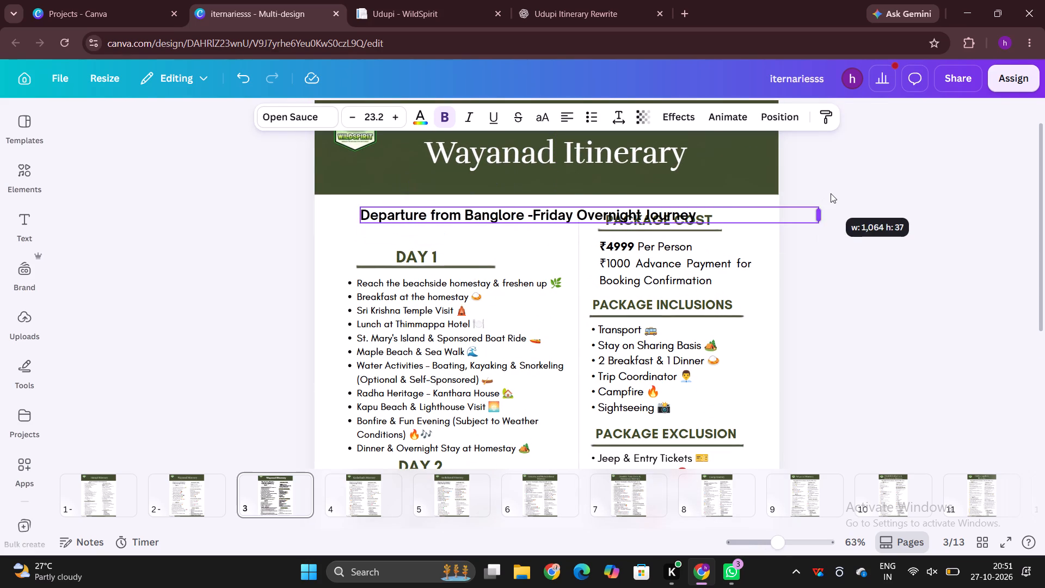
drag(831, 193, 830, 192)
click(807, 265)
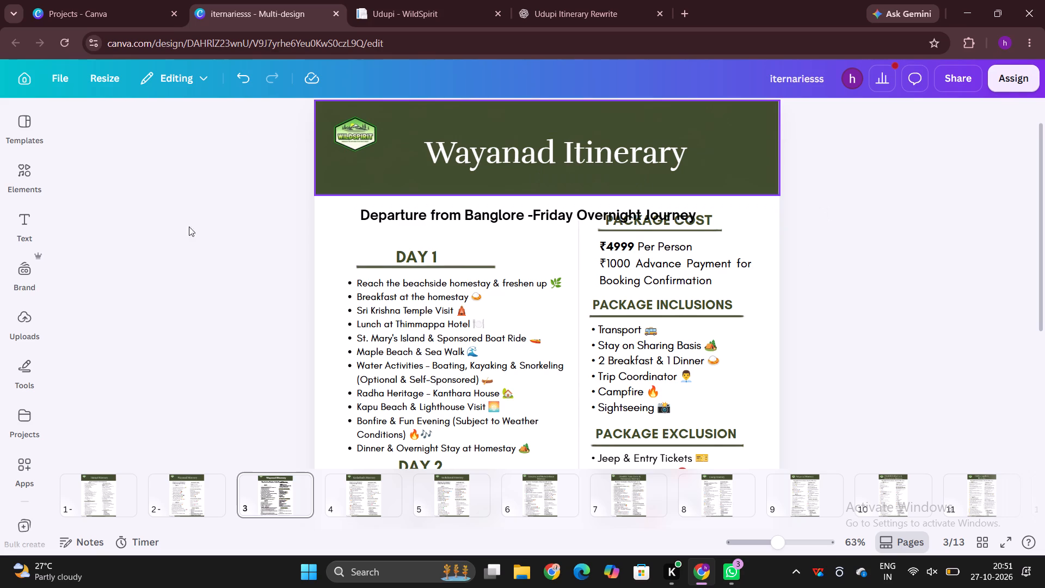
Group the DAY 1 heading with its underline.
click(268, 264)
drag(268, 264, 444, 249)
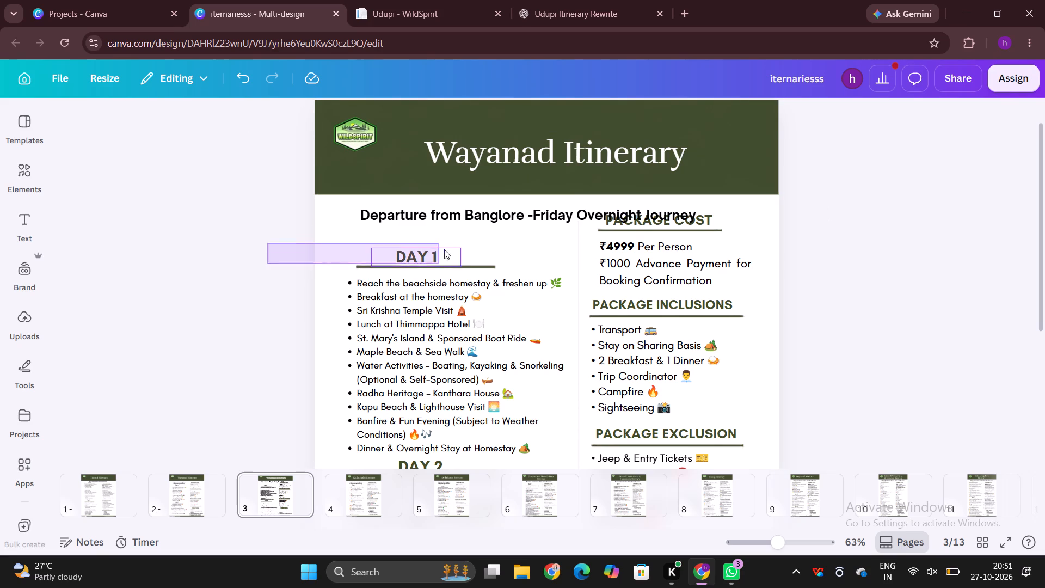
drag(444, 249, 447, 253)
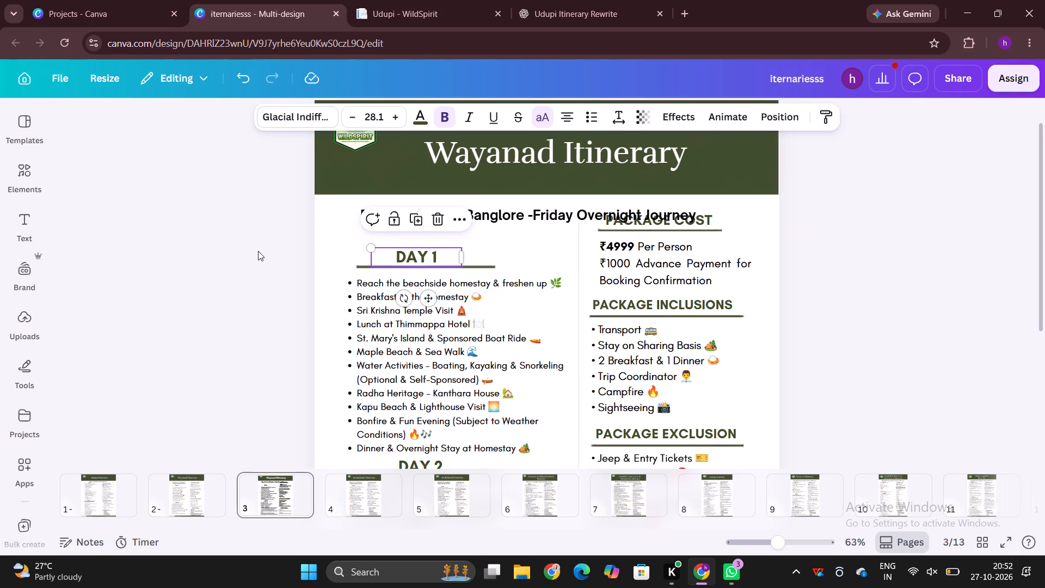
click(258, 251)
click(279, 231)
drag(279, 231, 431, 274)
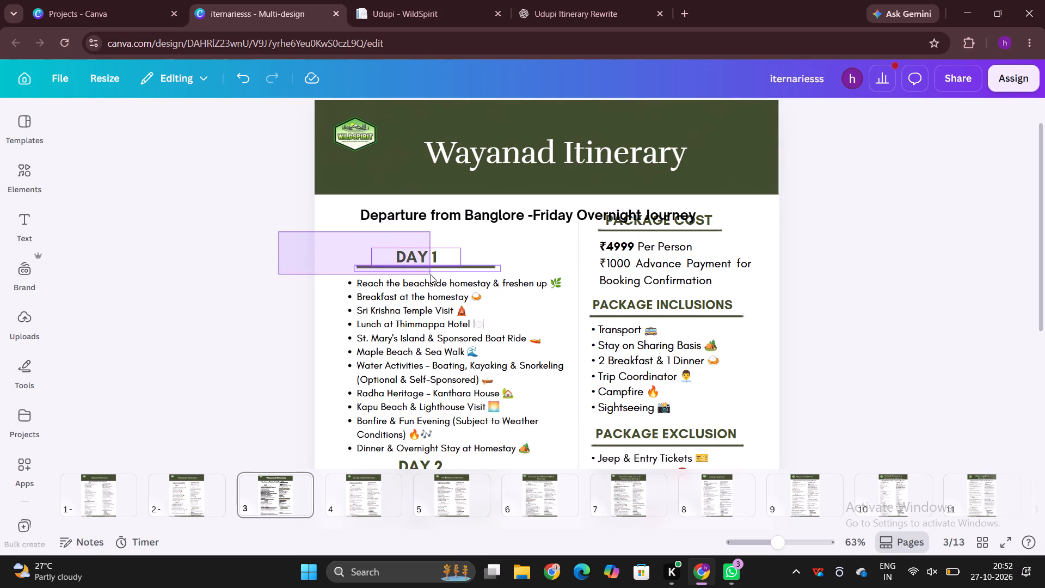
click(384, 217)
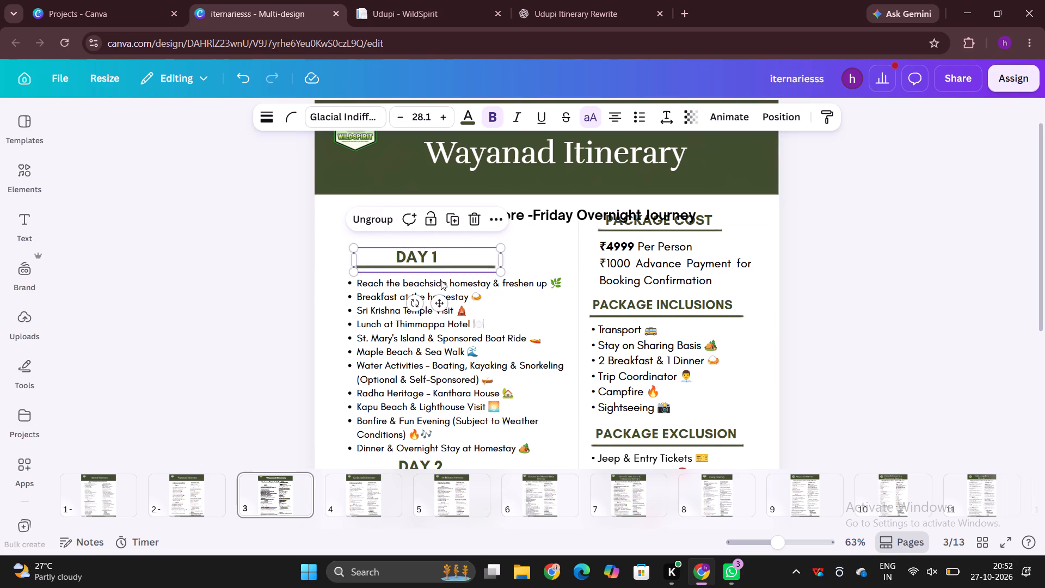
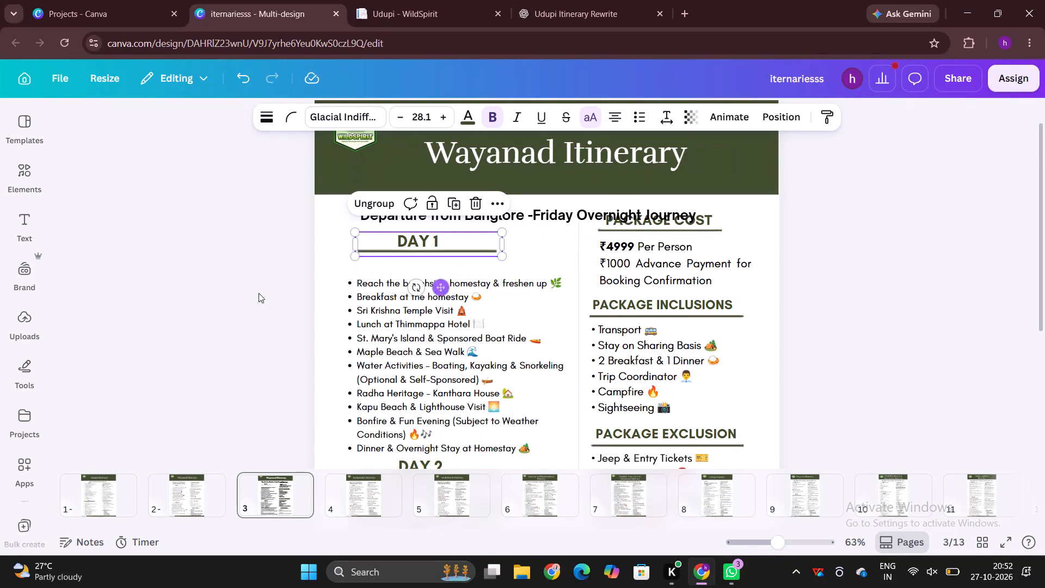
Move the Day 1 list up to just beneath the DAY 1 heading's underline.
click(211, 289)
scroll(211, 289, down, 1)
drag(440, 223, 440, 206)
click(237, 185)
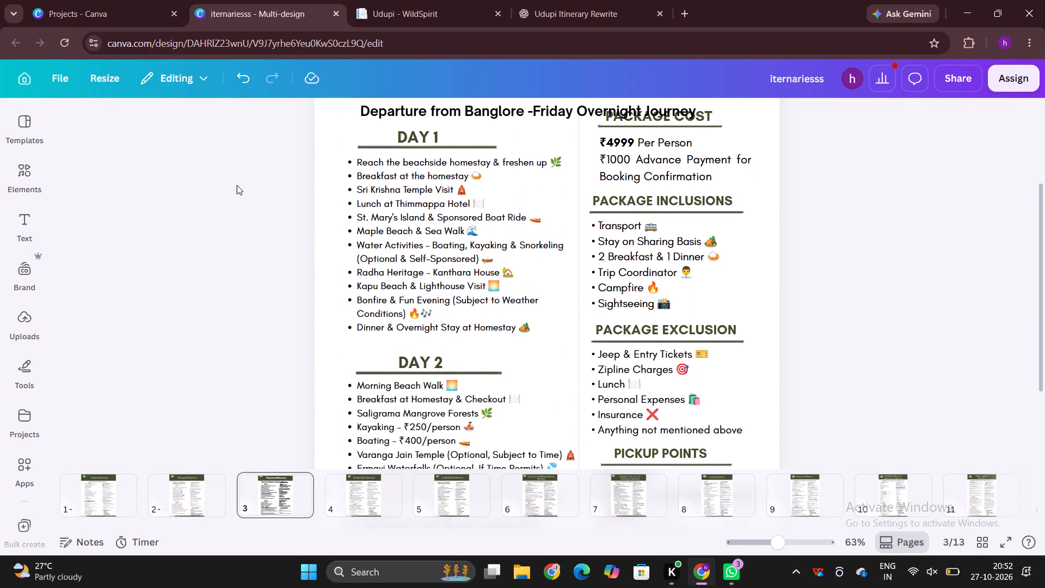
Move the DAY 2 heading with its underline up to just beneath the Day 1 list.
drag(433, 370, 438, 356)
click(438, 356)
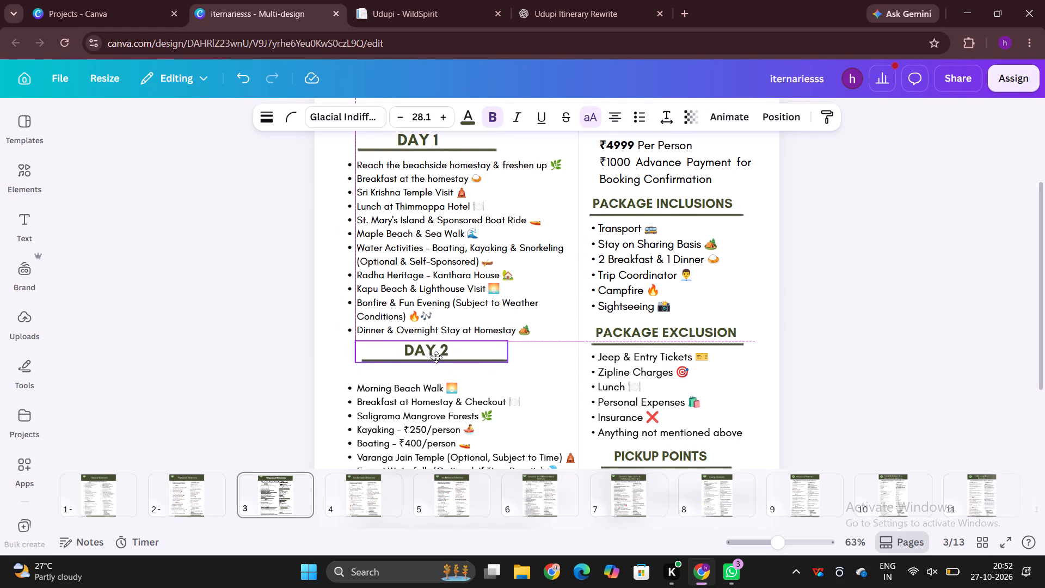
click(228, 338)
Move the Day 2 list up to just beneath its heading and narrow its text box to about 530, clear of the column divider.
scroll(228, 338, down, 2)
drag(428, 331, 425, 312)
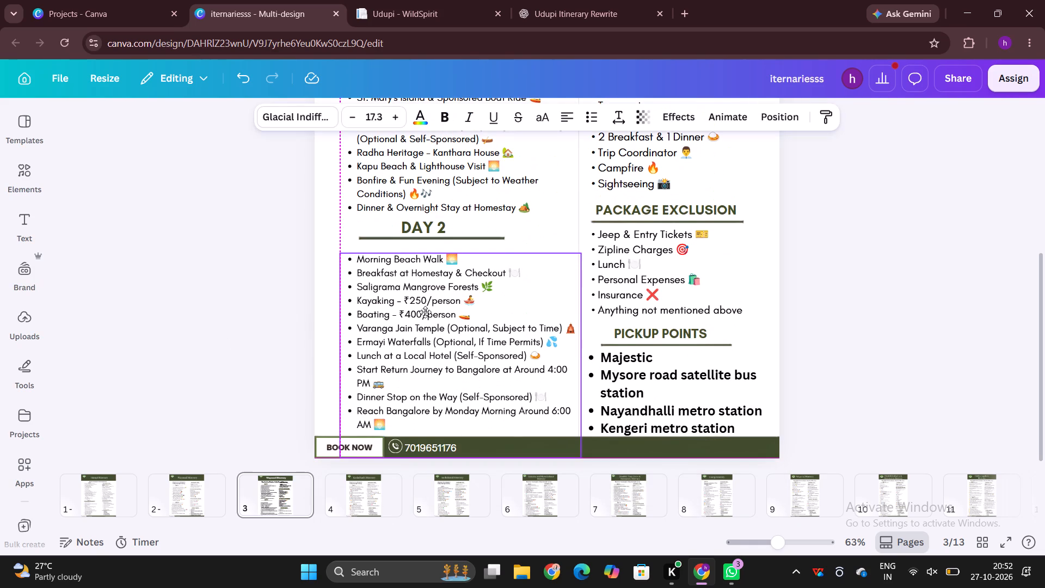
drag(425, 312, 425, 318)
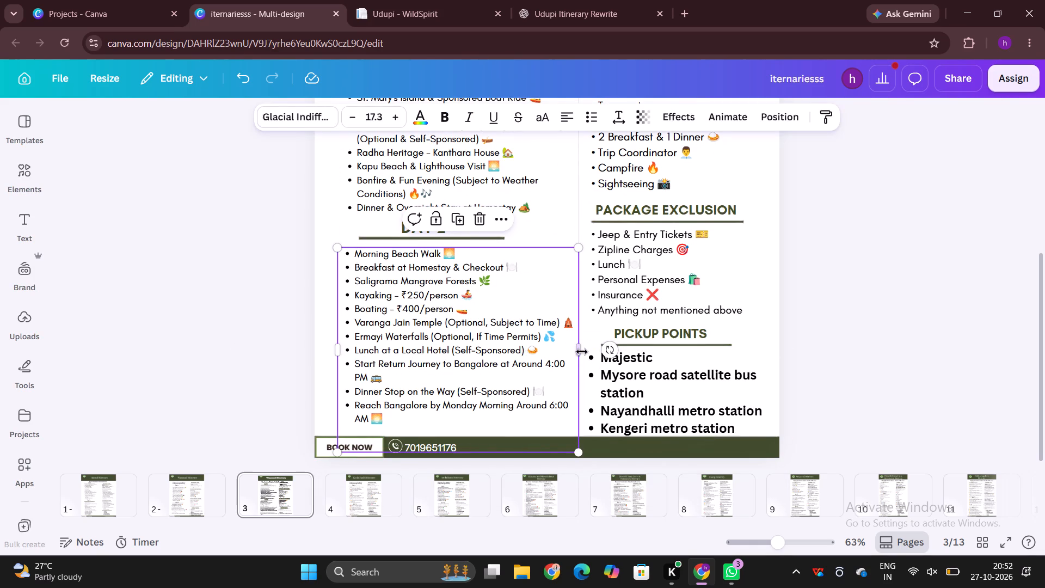
drag(581, 352, 571, 351)
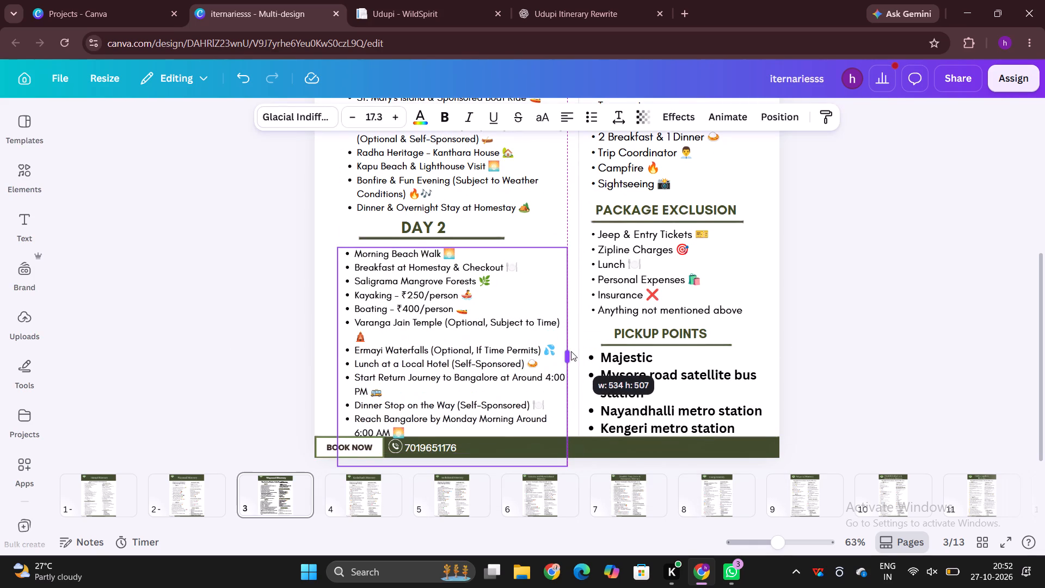
drag(571, 351, 567, 351)
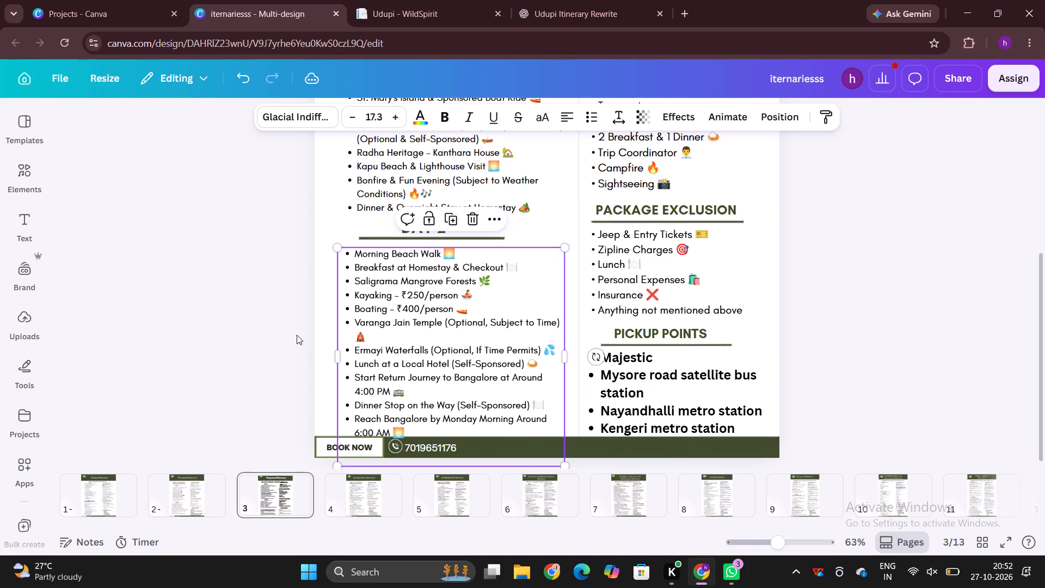
click(296, 335)
click(488, 293)
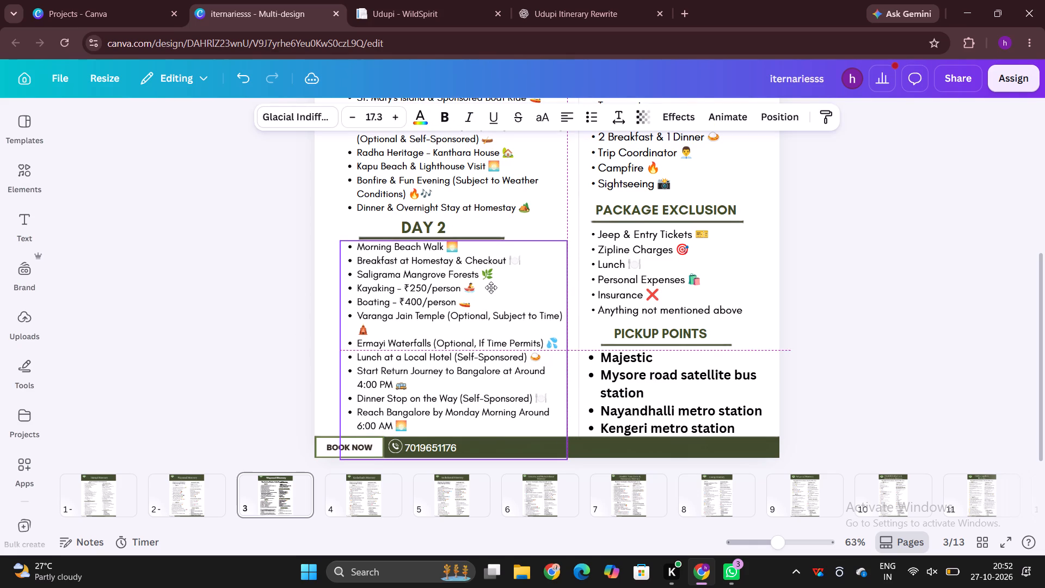
click(817, 264)
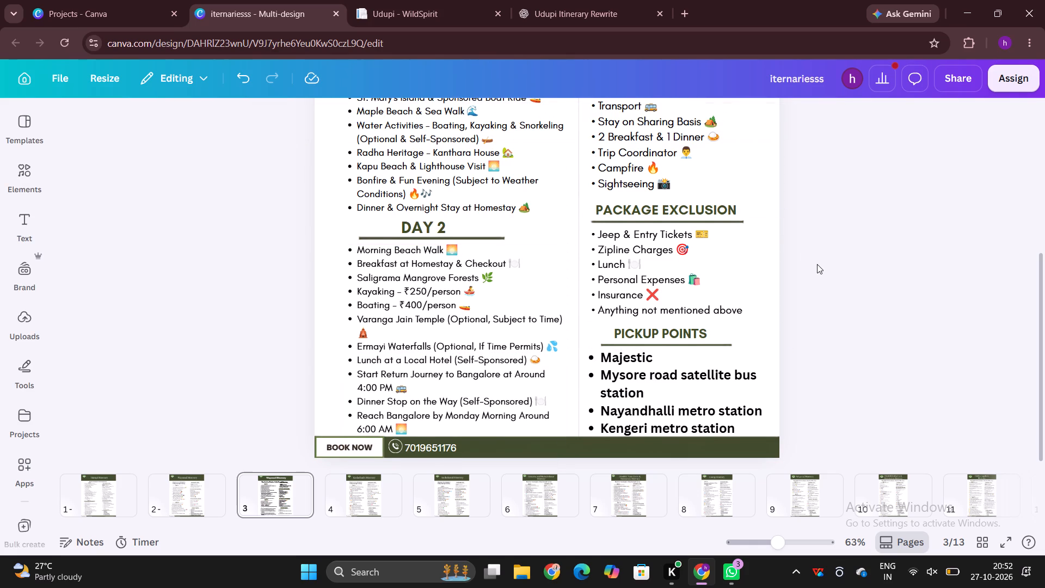
Move the "Departure from Banglore - Friday Overnight Journey" line up onto the banner's lower edge, clear of the PACKAGE COST heading.
scroll(817, 264, up, 2)
scroll(817, 264, down, 1)
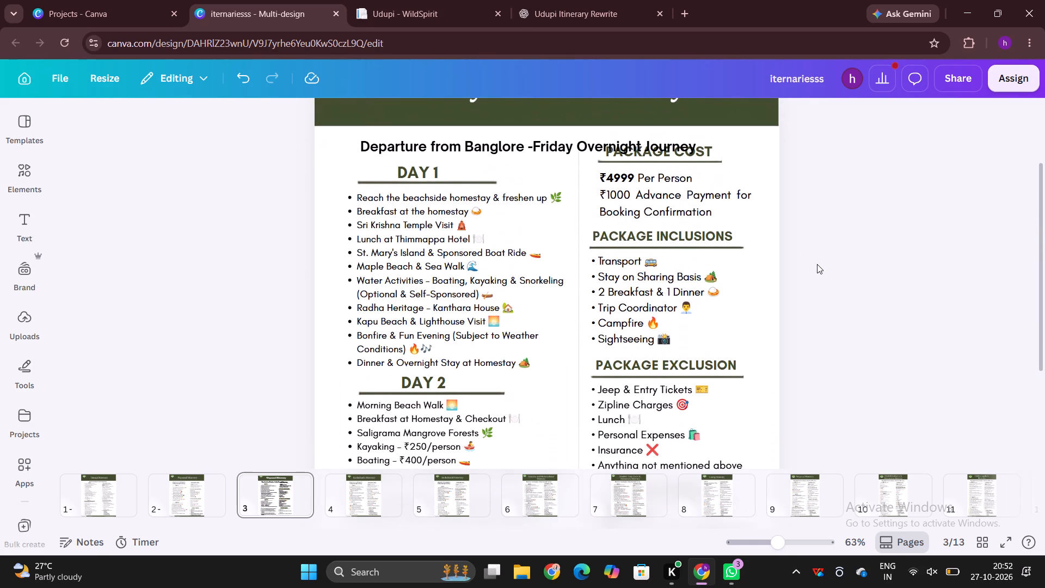
scroll(817, 264, down, 1)
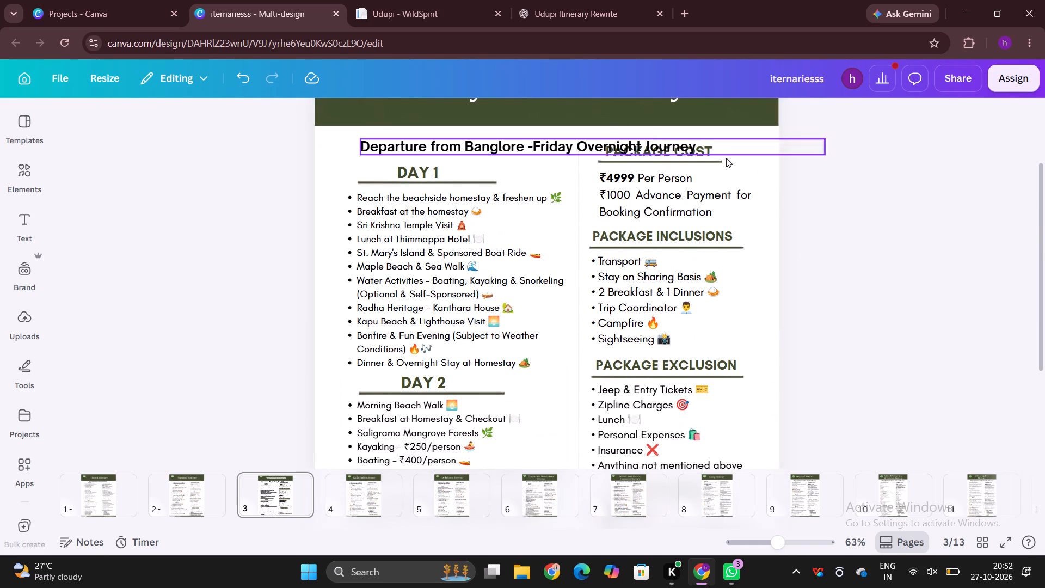
click(662, 142)
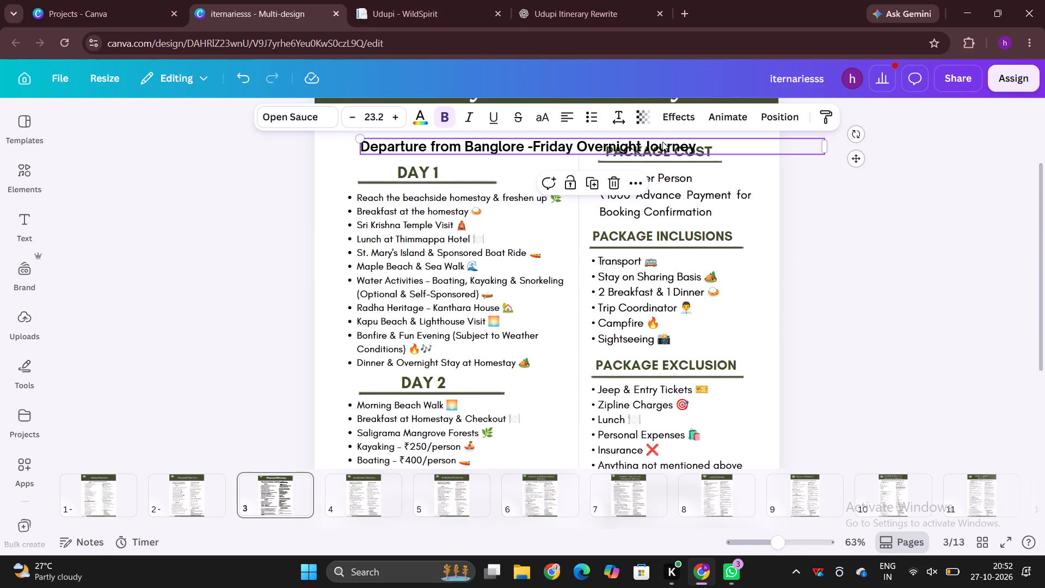
scroll(791, 196, up, 1)
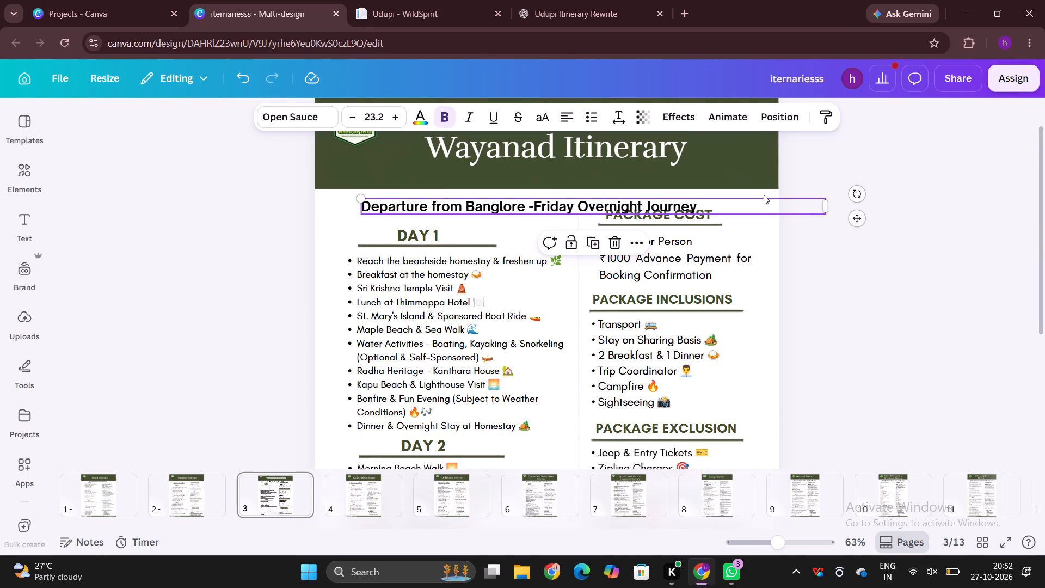
drag(755, 200, 741, 186)
click(834, 236)
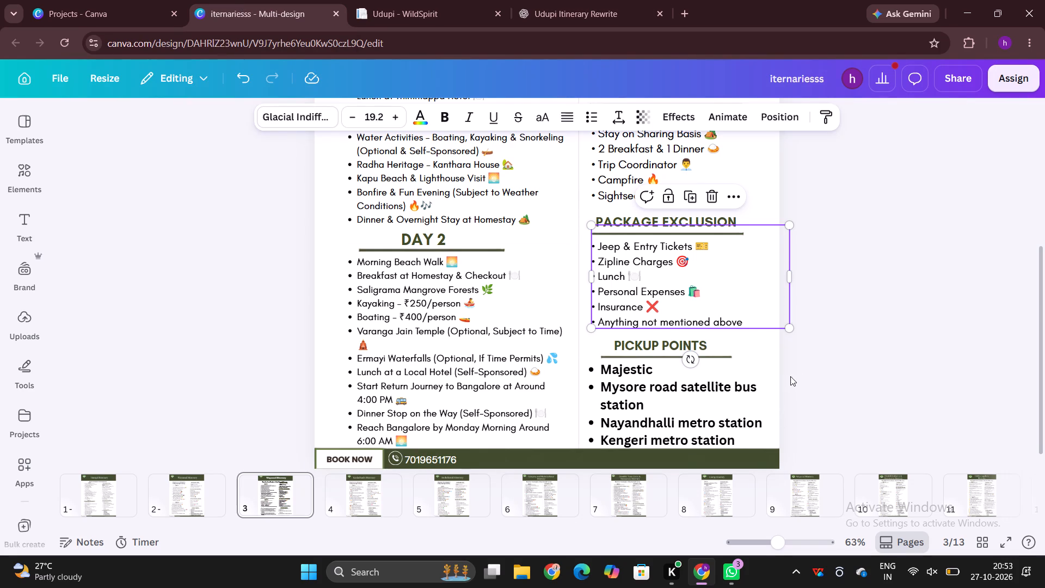
double_click(684, 304)
click(684, 304)
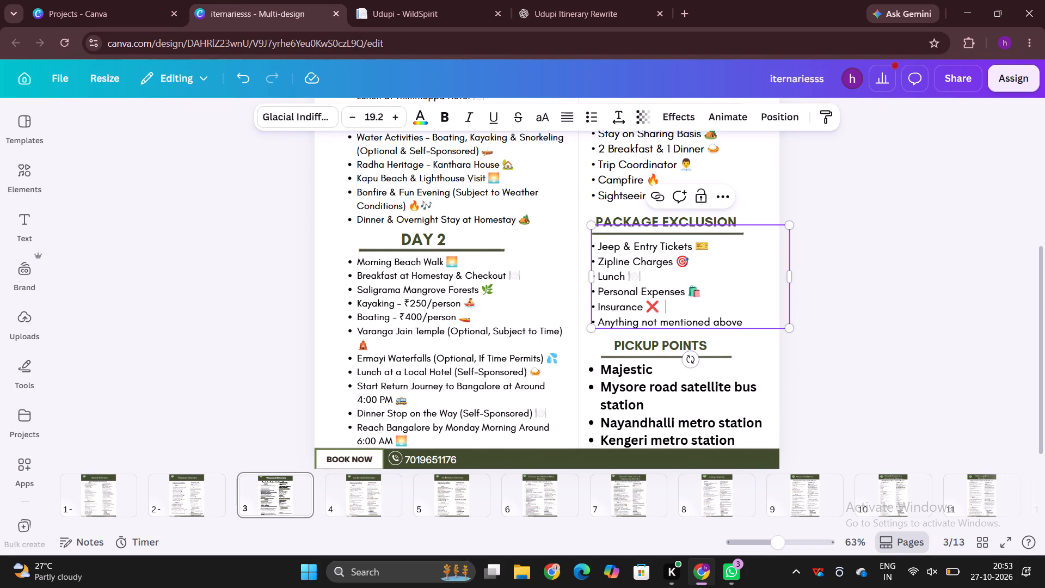
drag(684, 304, 611, 248)
key(BackSpace)
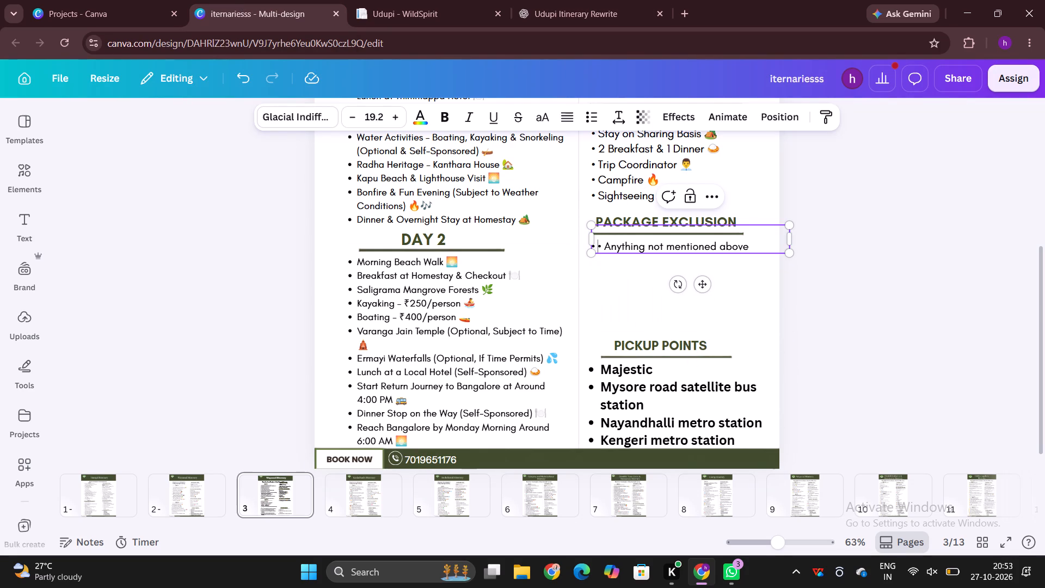
key(ctrl+v)
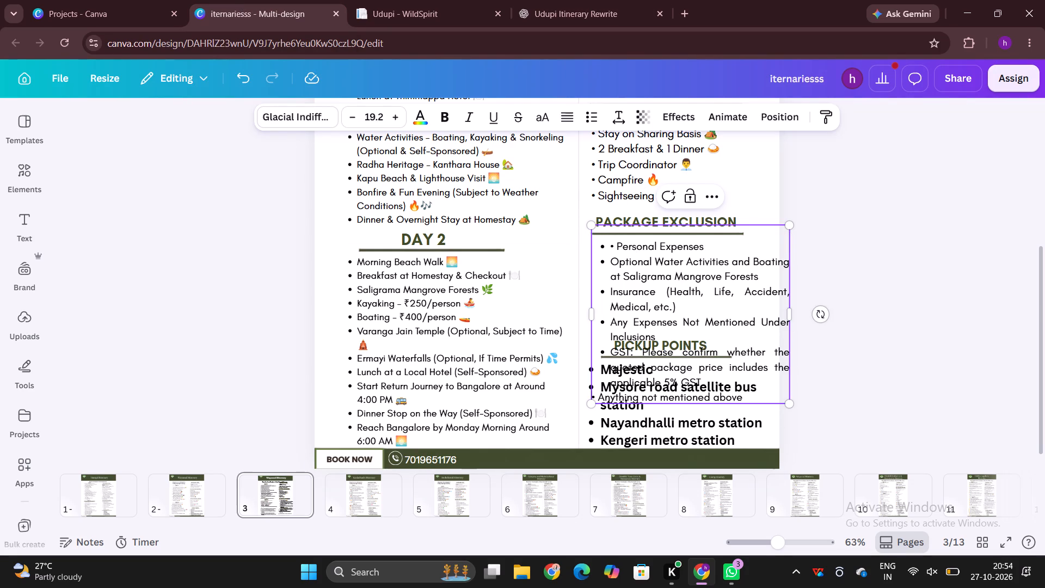
click(614, 246)
key(BackSpace)
Resize the exclusion list to fit above PICKUP POINTS, scaling its text to about 13.8 and narrowing it to about 410 wide.
drag(791, 310, 874, 268)
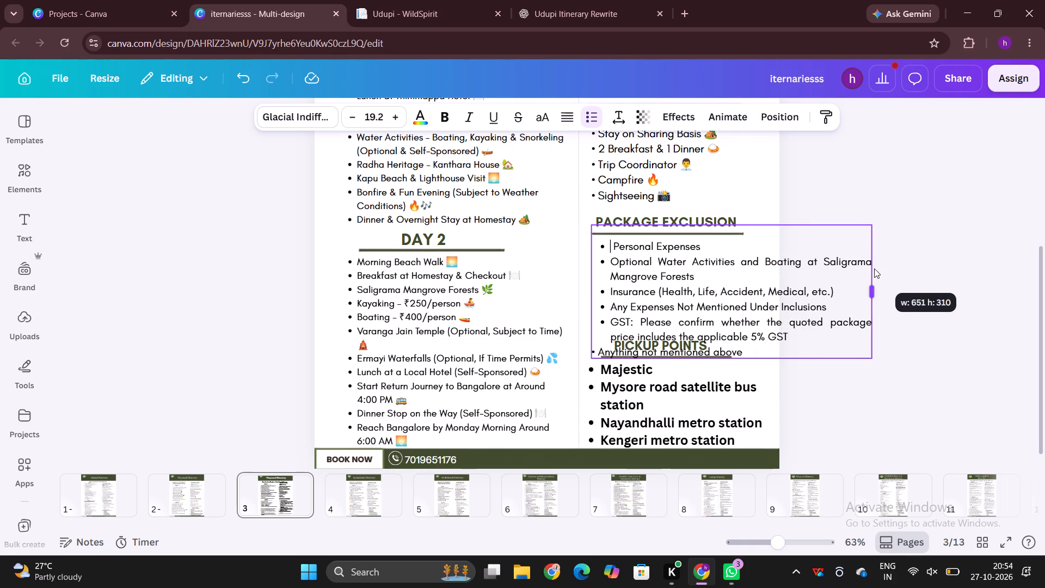
drag(874, 268, 888, 264)
drag(884, 358, 801, 321)
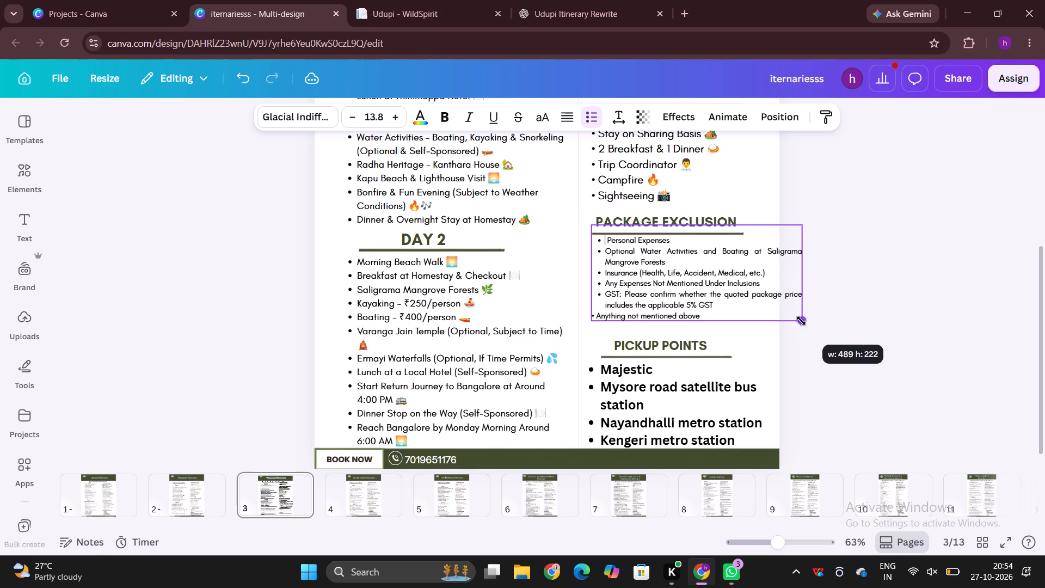
drag(806, 271, 774, 272)
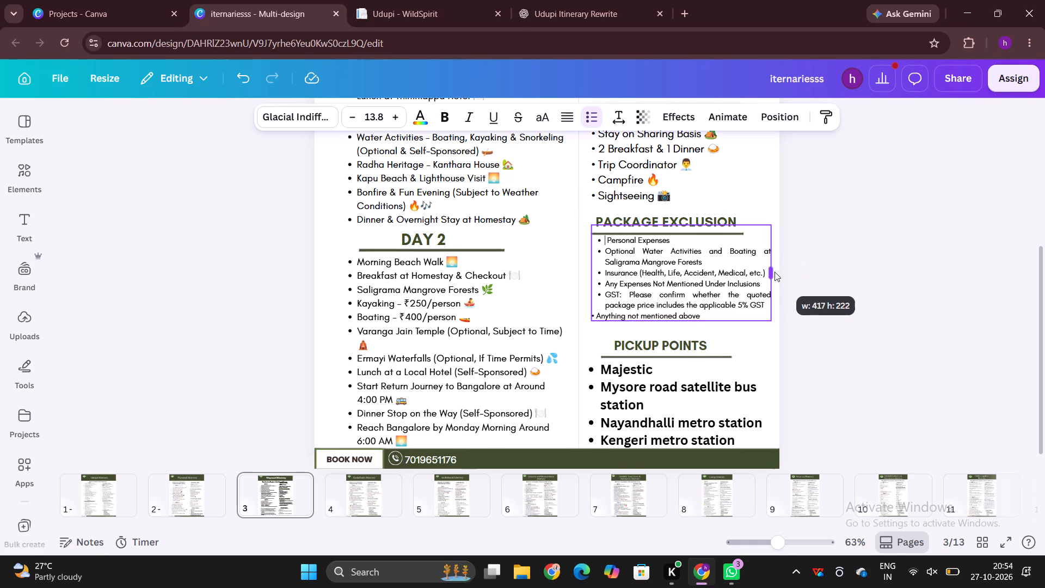
drag(774, 272, 772, 271)
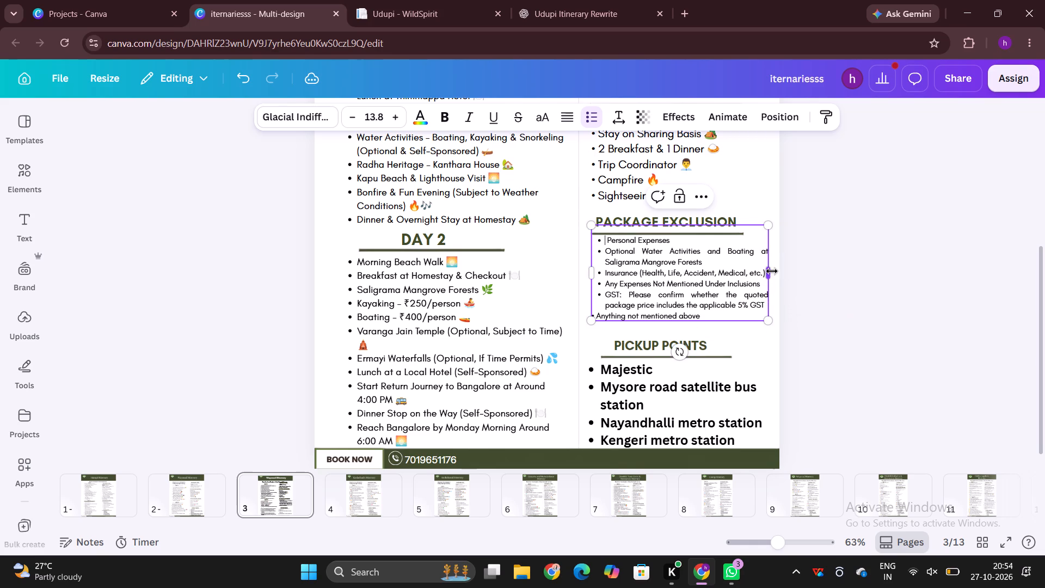
Increase the font size of the "Personal Expenses" line to 14.8.
click(393, 117)
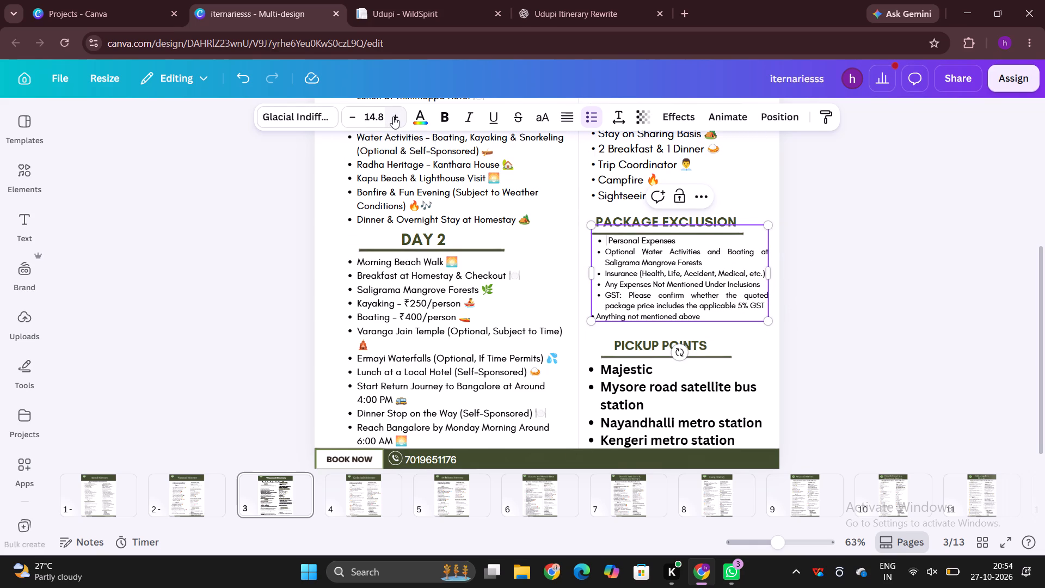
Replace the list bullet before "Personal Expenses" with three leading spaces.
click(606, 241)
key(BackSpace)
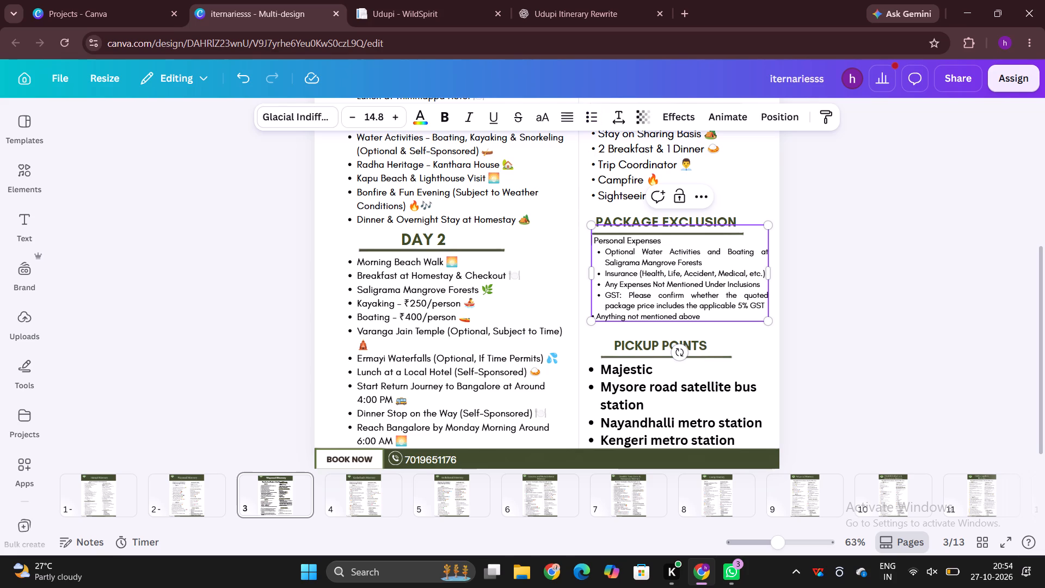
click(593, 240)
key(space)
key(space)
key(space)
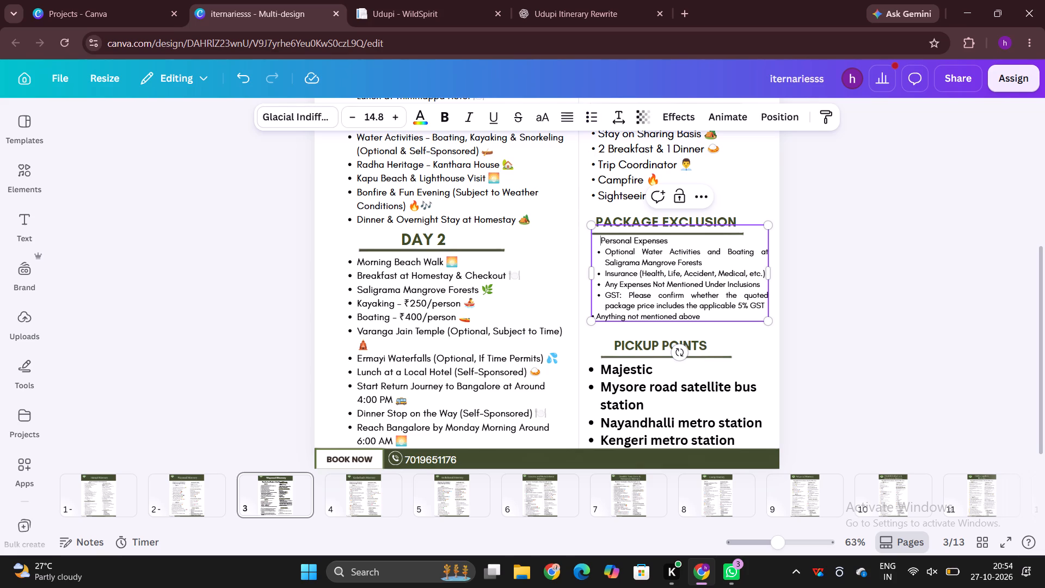
Format "Personal Expenses" as a bulleted item again and delete the extra spaces in front of it.
triple_click(601, 239)
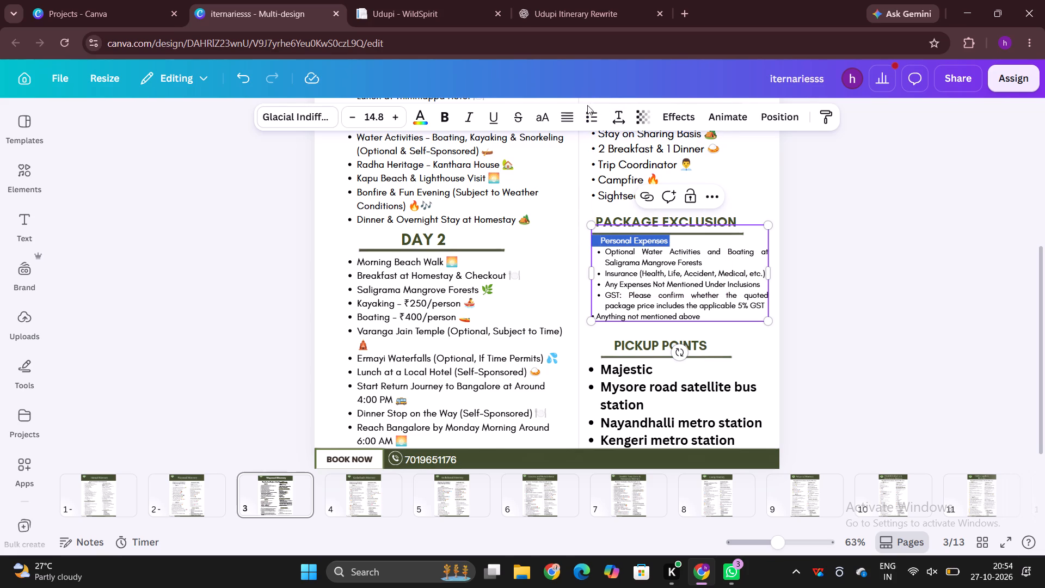
click(590, 111)
click(890, 293)
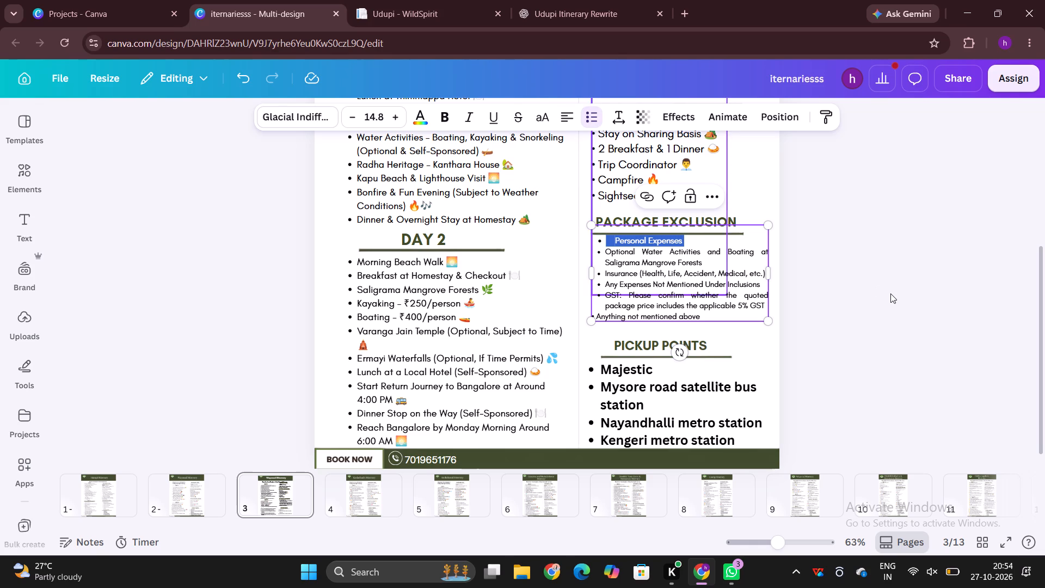
click(731, 256)
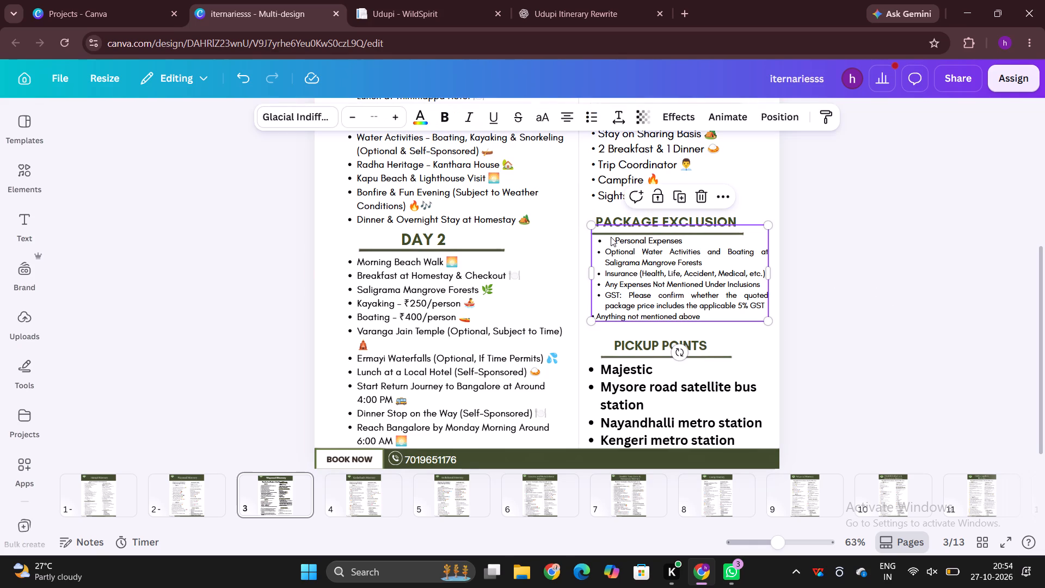
click(611, 237)
click(614, 237)
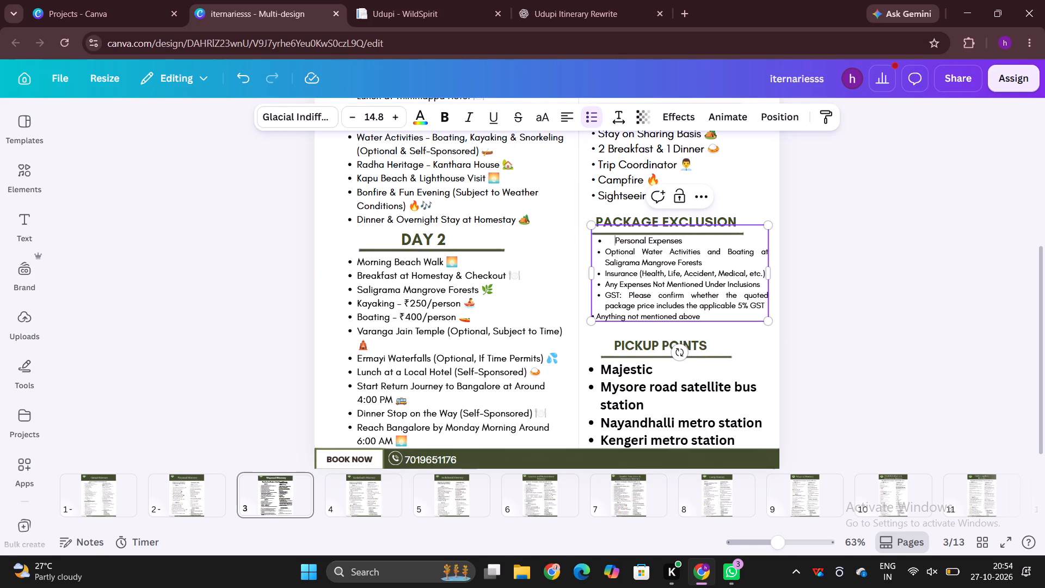
key(BackSpace)
key(BackSpace)
key(BackSpace)
key(BackSpace)
Increase the font size of the "Personal Expenses" line to 16.8.
click(392, 121)
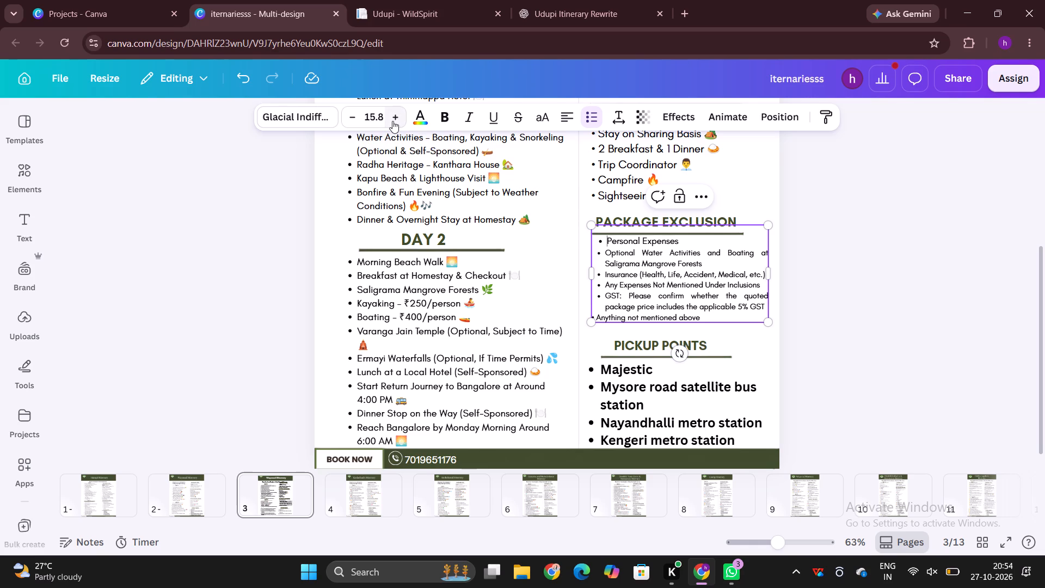
click(392, 121)
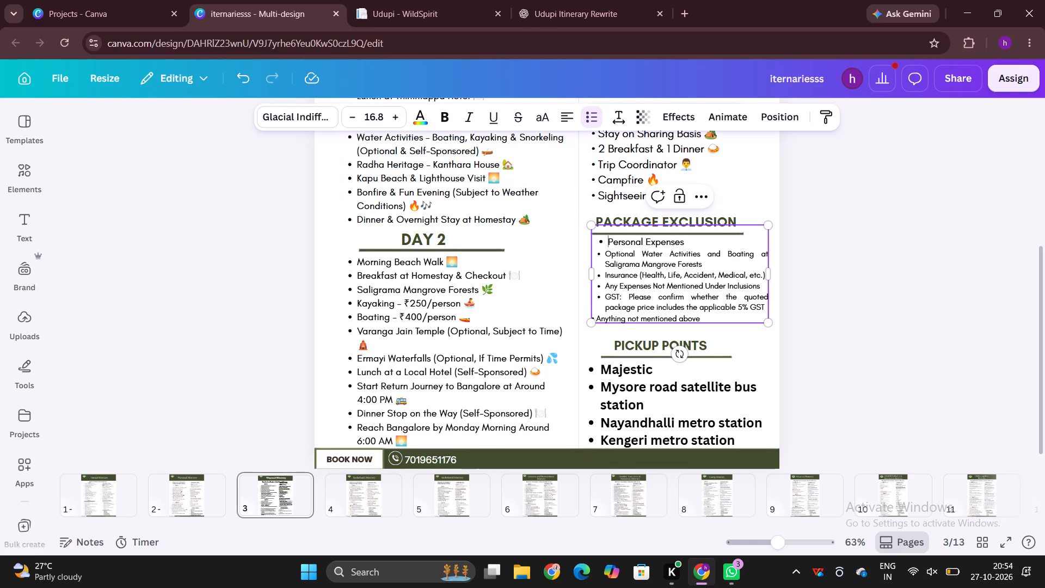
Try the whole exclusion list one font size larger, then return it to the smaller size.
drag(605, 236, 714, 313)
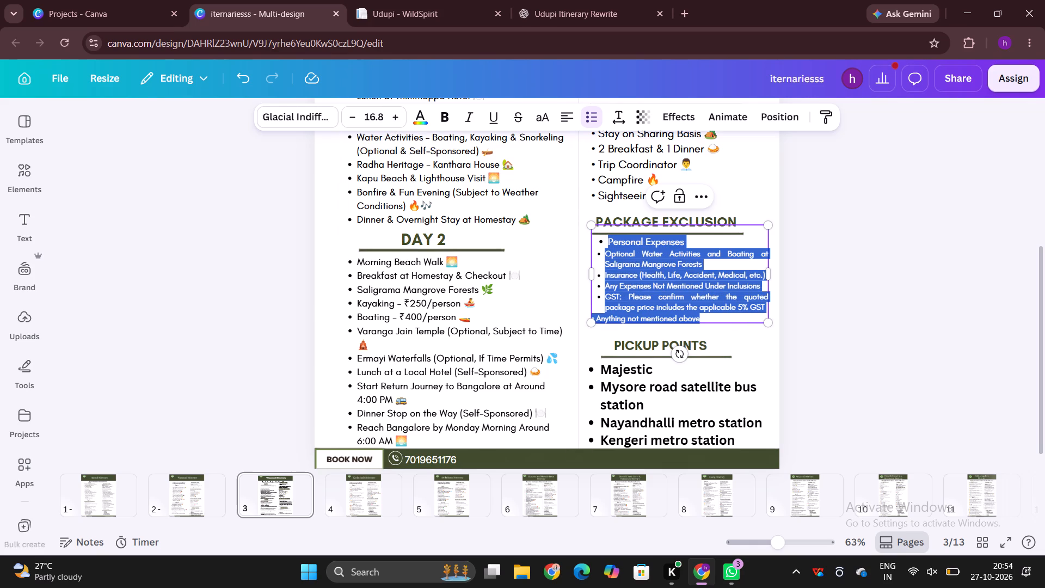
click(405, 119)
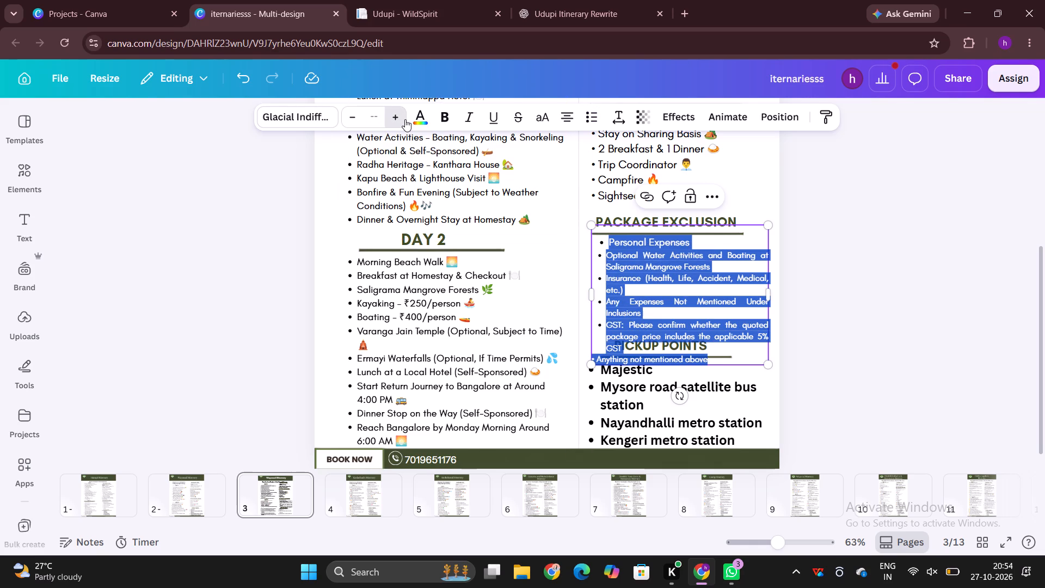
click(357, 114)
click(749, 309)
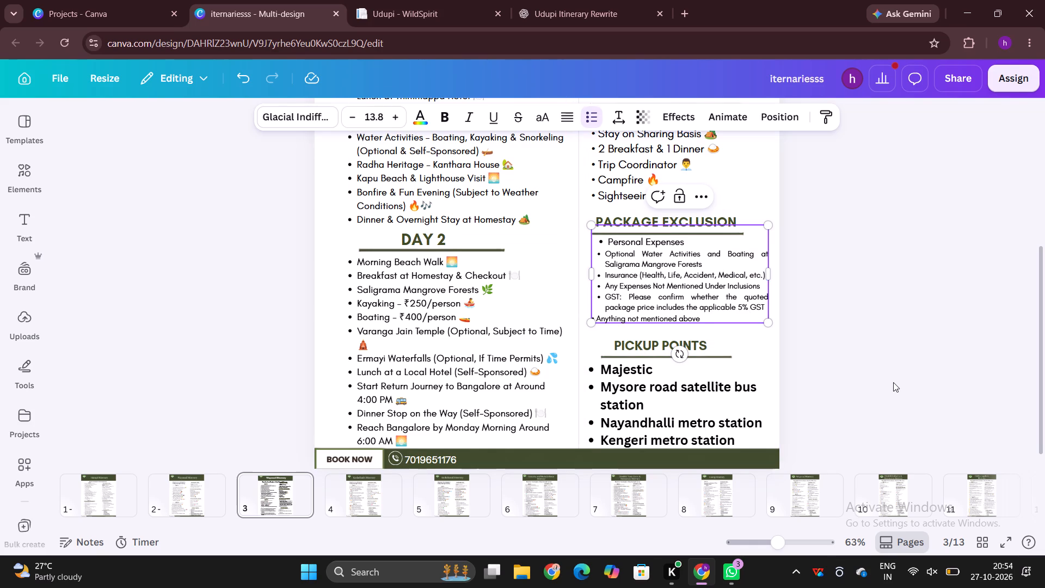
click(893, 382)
Enlarge the exclusion list proportionally until its smaller text is about 15.6, filling the space above PICKUP POINTS.
click(755, 289)
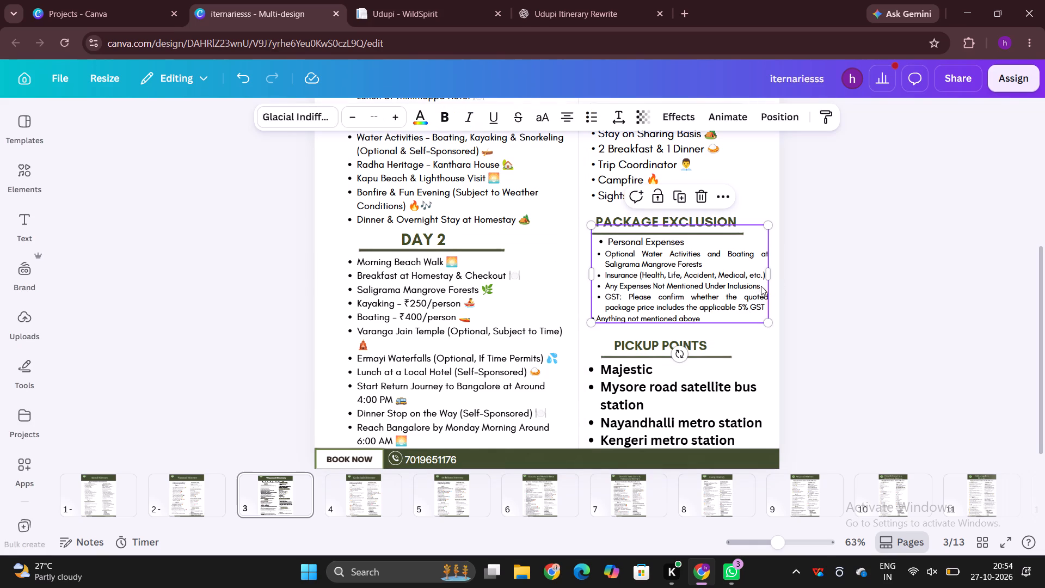
click(771, 275)
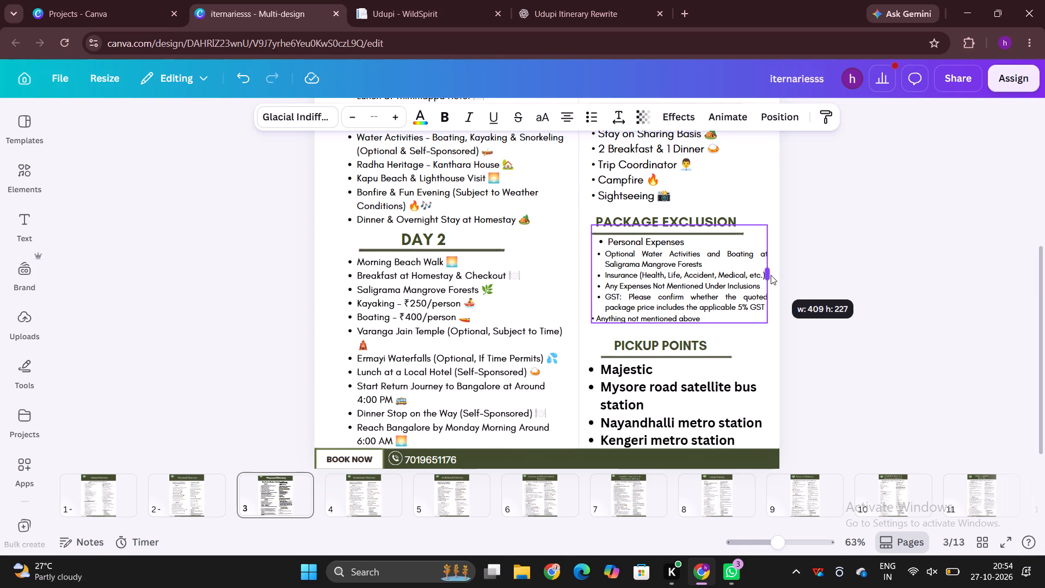
click(766, 317)
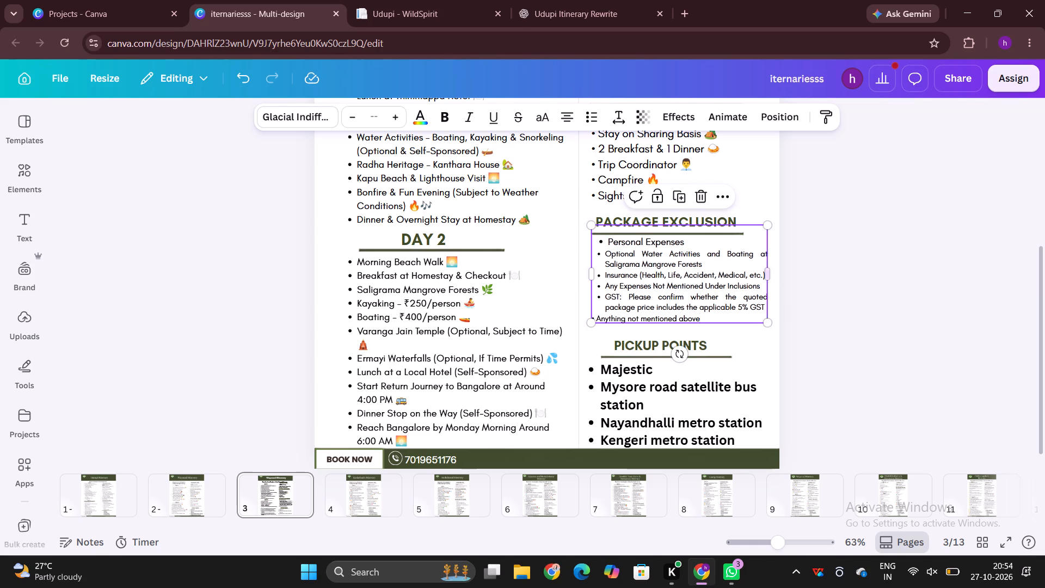
drag(769, 322, 776, 335)
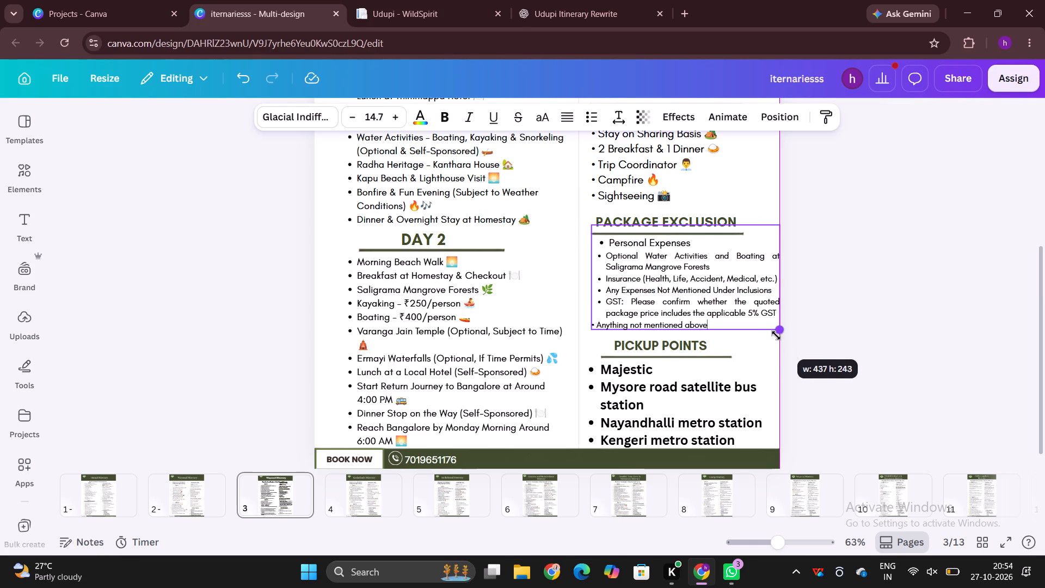
drag(776, 335, 785, 342)
drag(697, 295, 687, 294)
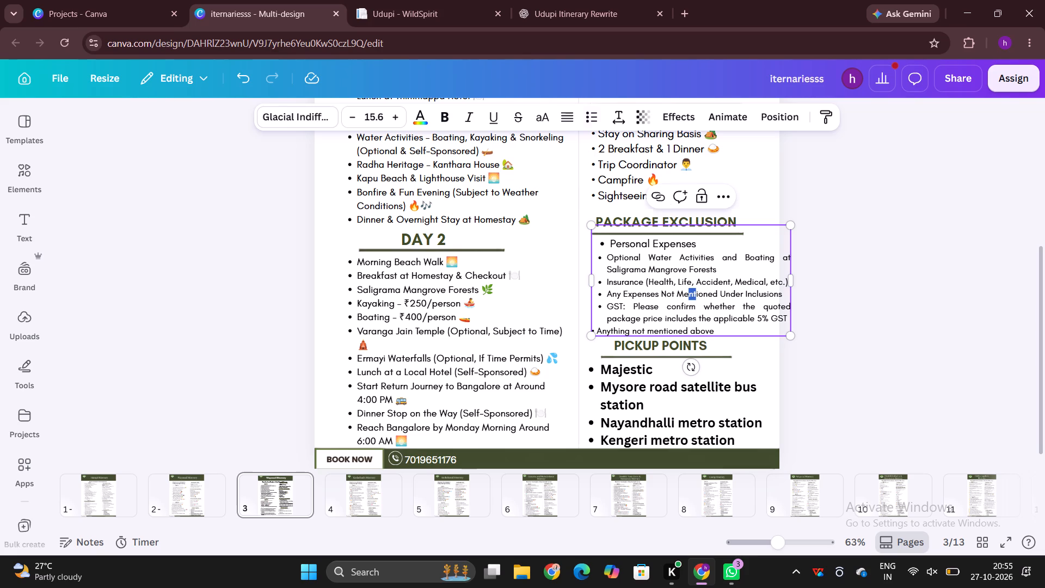
click(854, 368)
drag(665, 264, 656, 262)
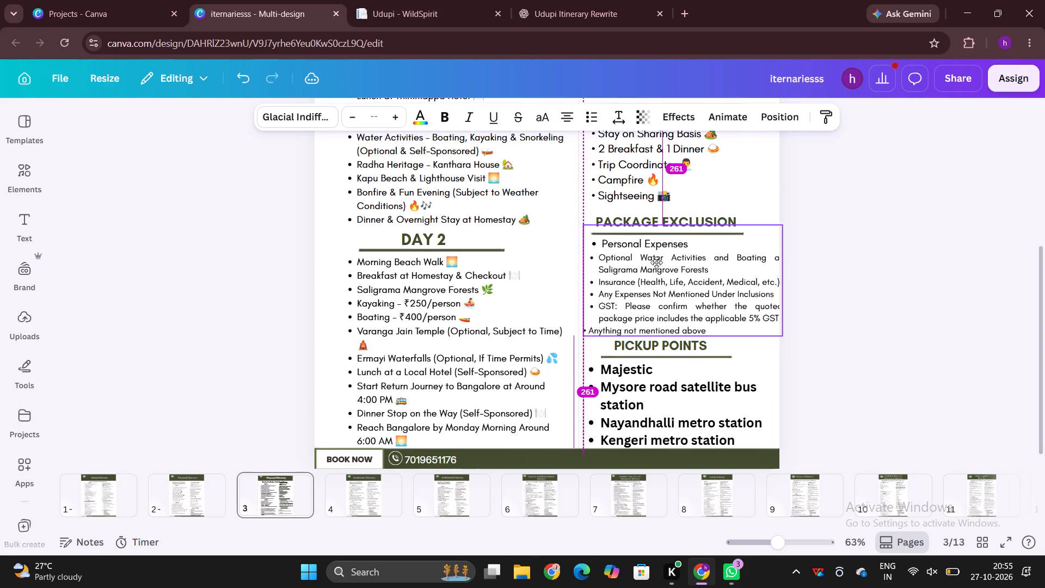
drag(582, 277, 612, 279)
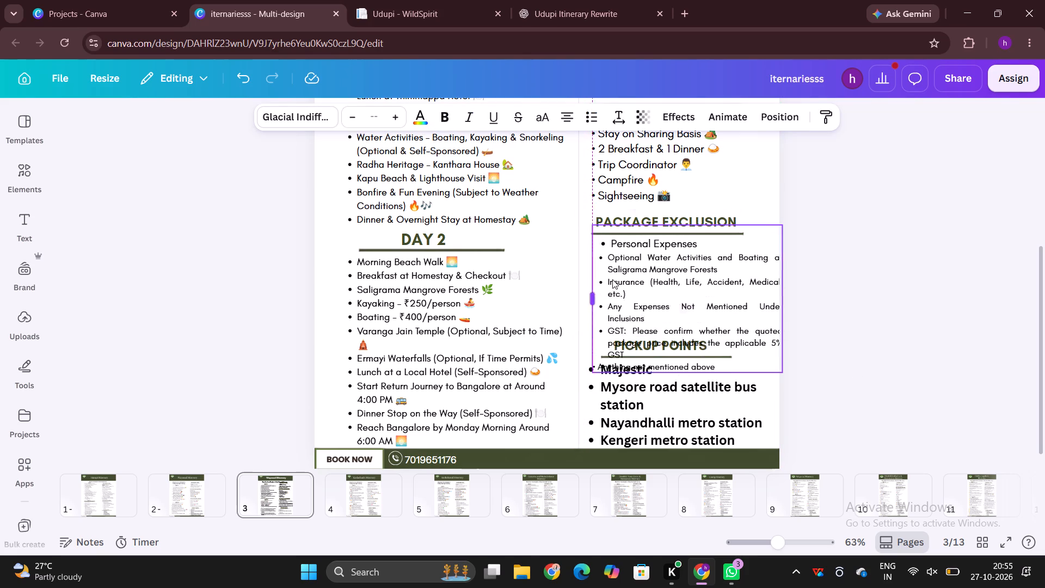
drag(612, 279, 579, 266)
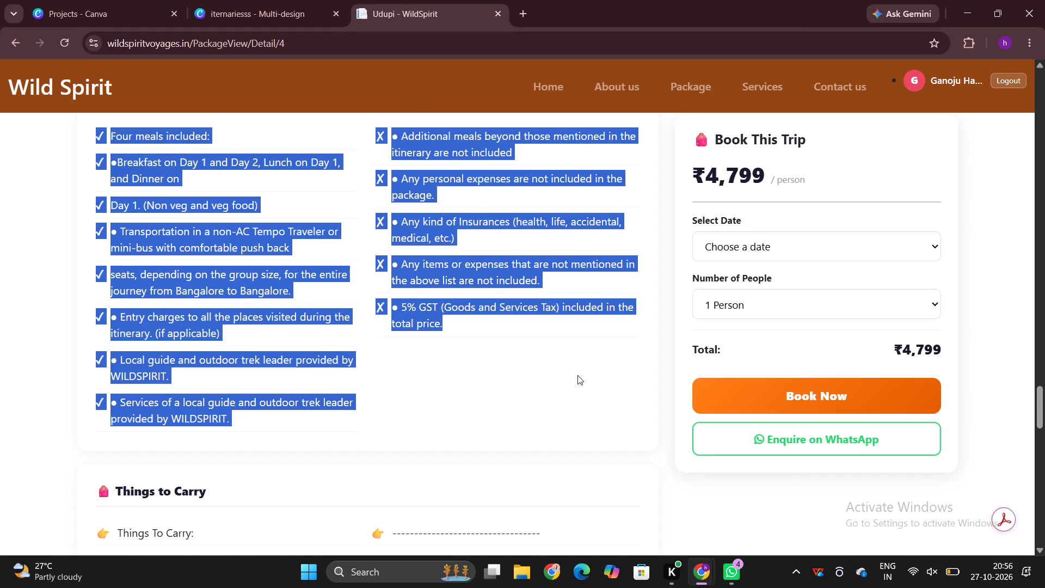
scroll(577, 375, down, 7)
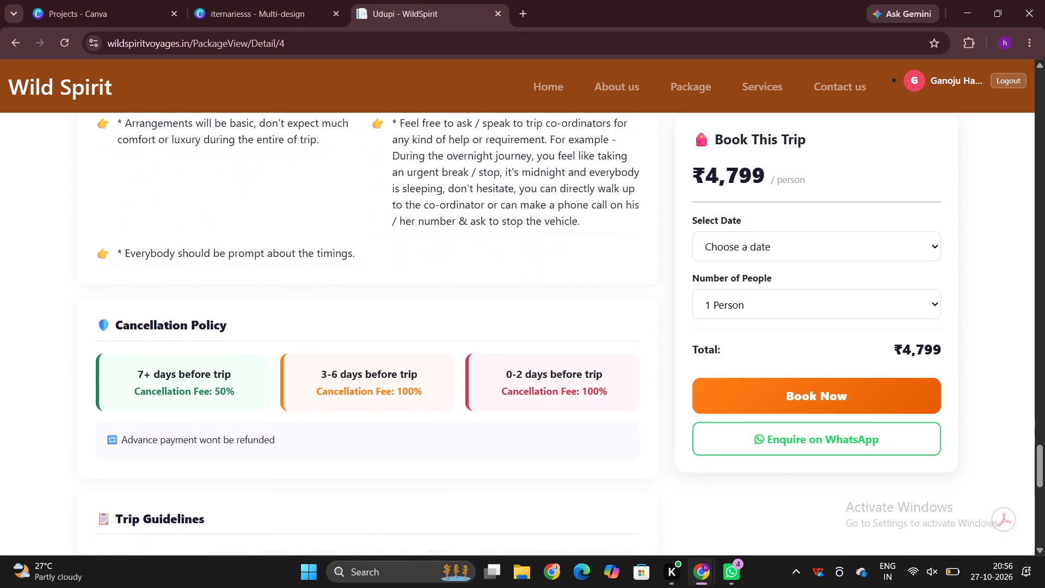
scroll(577, 375, down, 6)
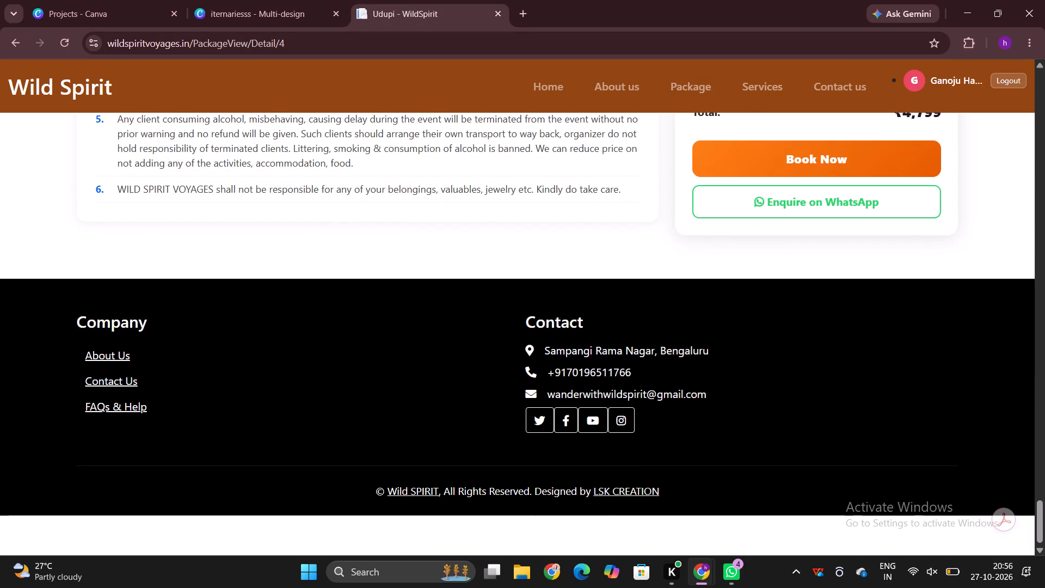
scroll(480, 154, up, 11)
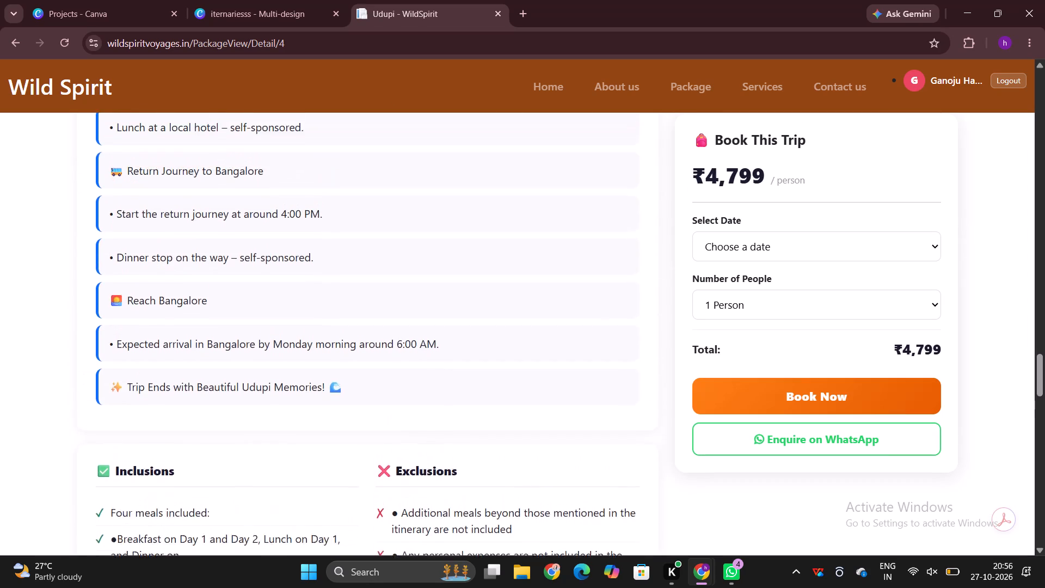
scroll(480, 154, up, 9)
click(264, 9)
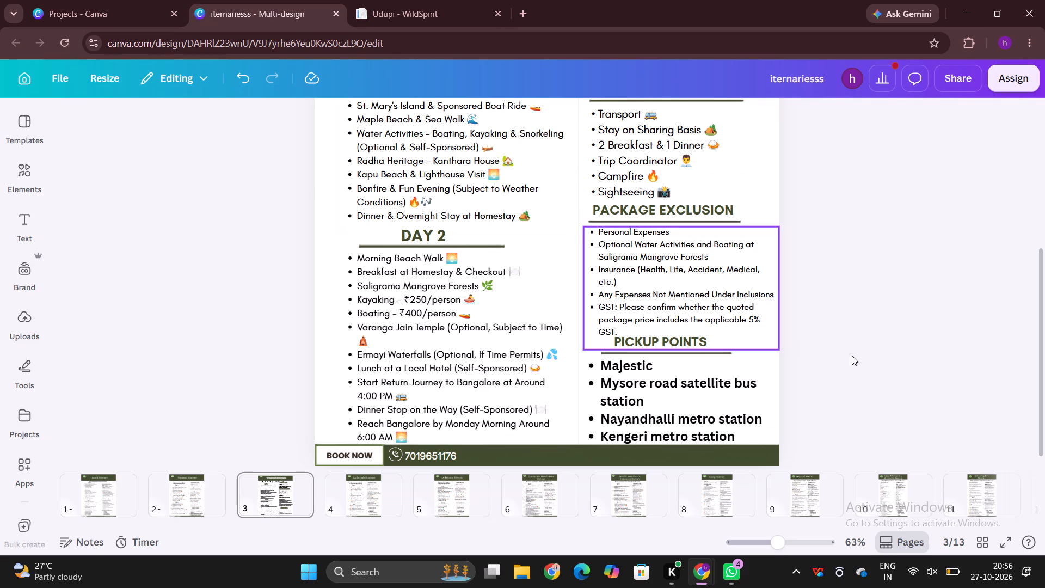
click(887, 342)
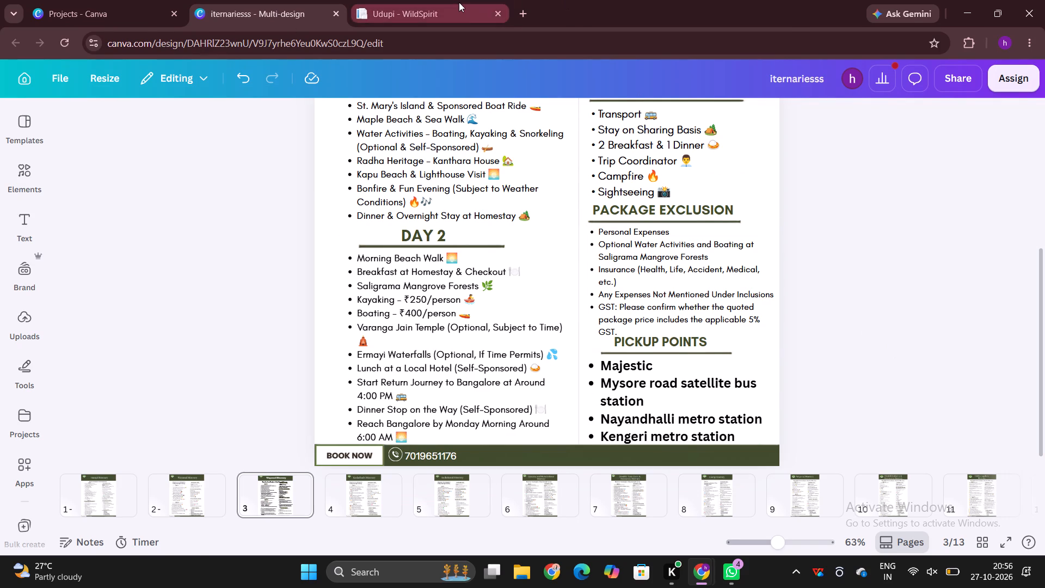
Set the per-person package cost on the itinerary page to ₹4799, matching the WildSpirit Udupi page.
click(459, 2)
click(259, 5)
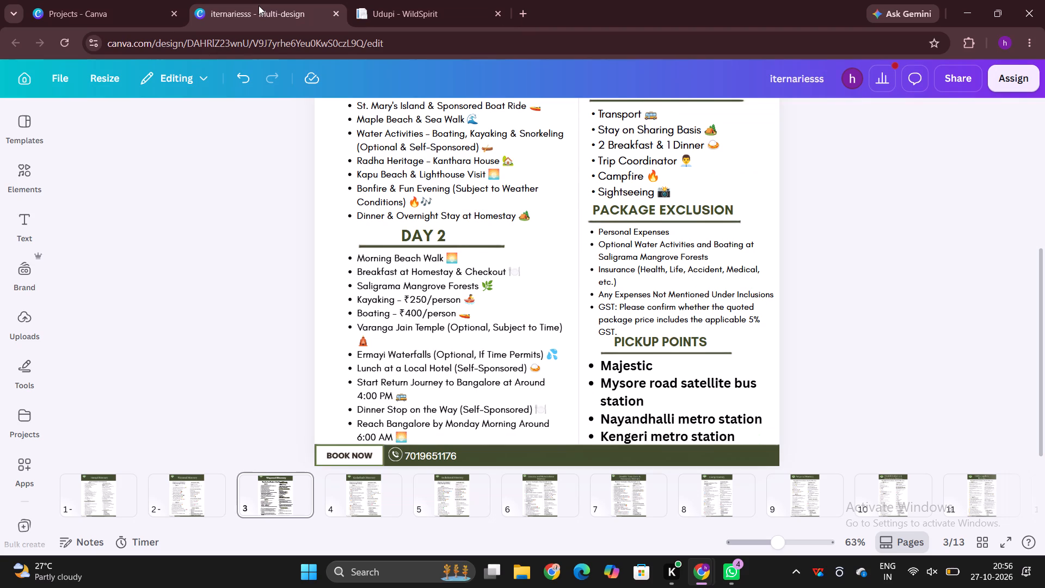
click(809, 186)
scroll(809, 186, up, 5)
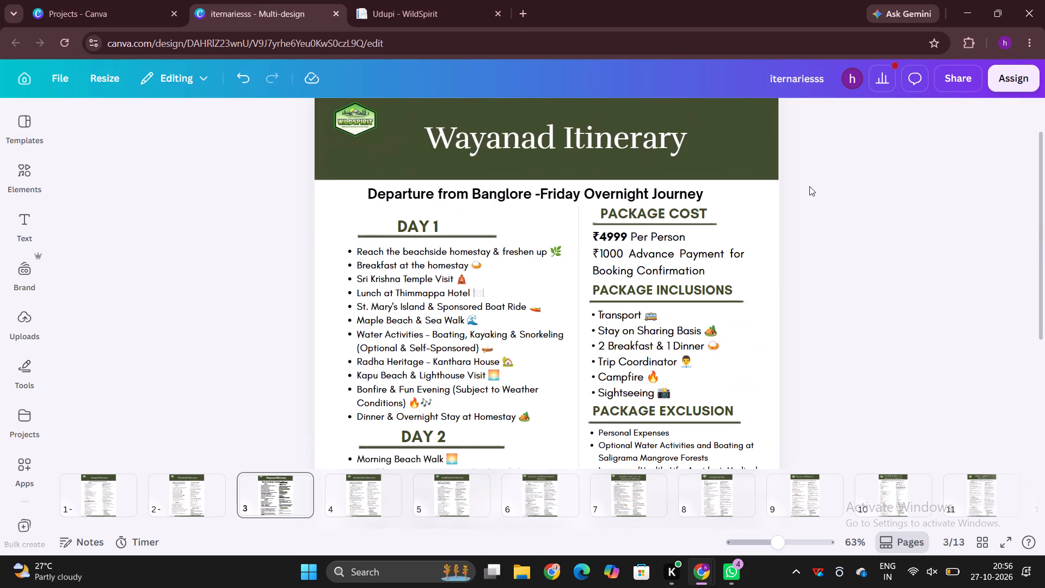
click(613, 291)
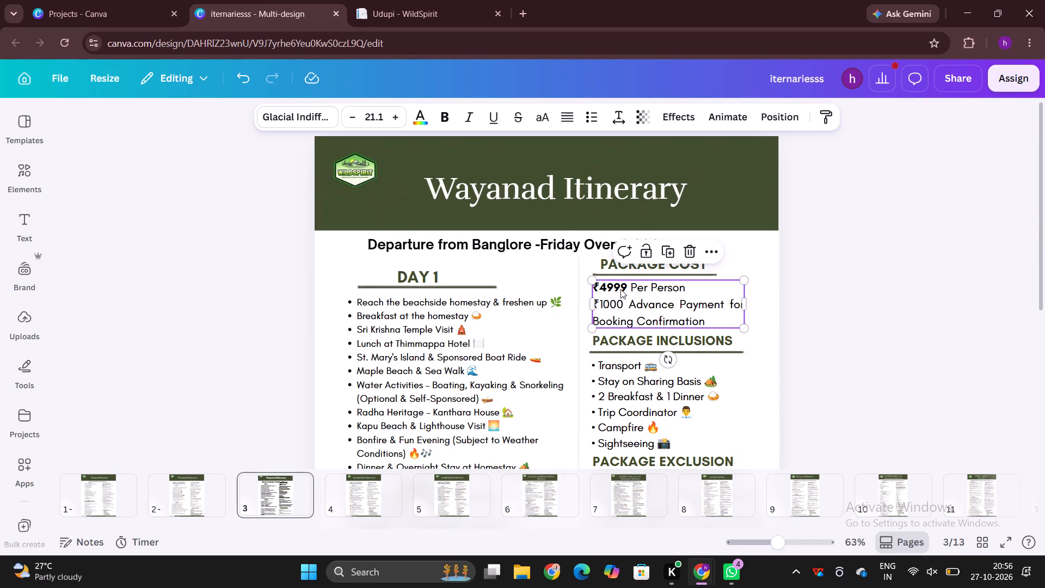
click(611, 287)
click(611, 287)
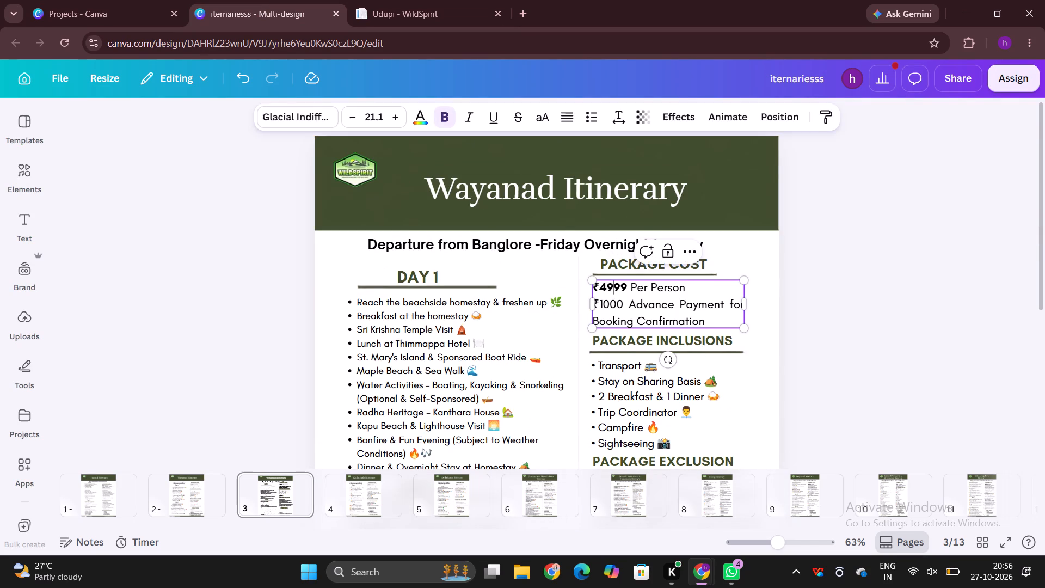
key(BackSpace)
key(7)
Replace "Wayanad" in the page title with "UDUPI", keeping a space before "Itinerary".
click(562, 182)
triple_click(562, 182)
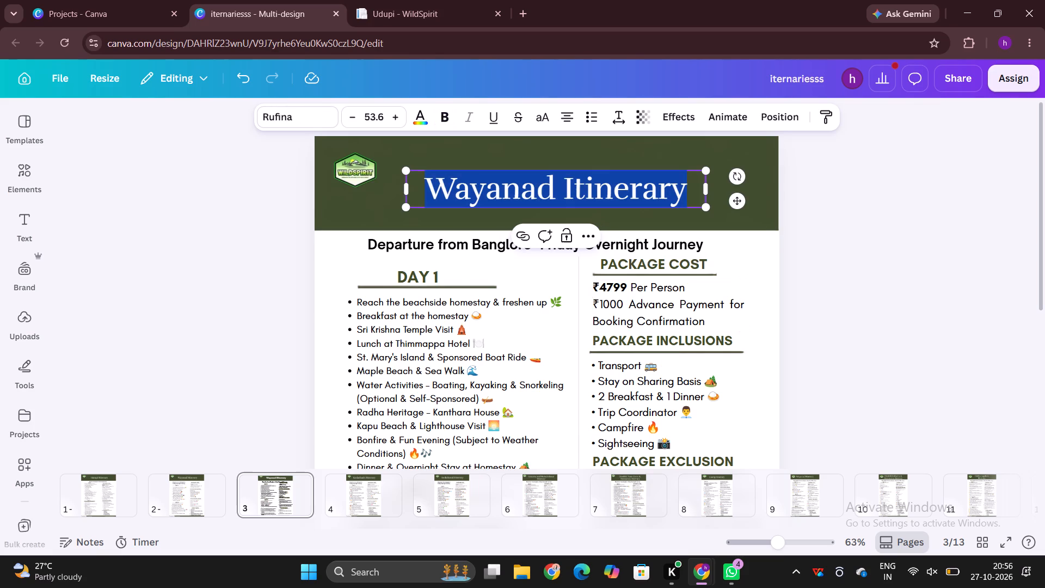
click(562, 182)
double_click(562, 182)
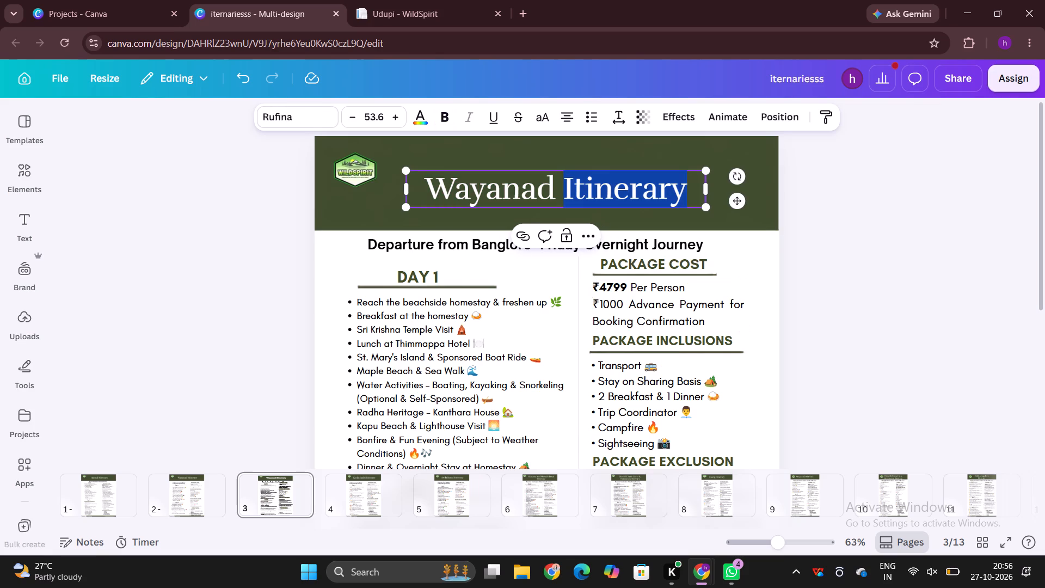
click(559, 189)
drag(559, 189, 453, 207)
key(BackSpace)
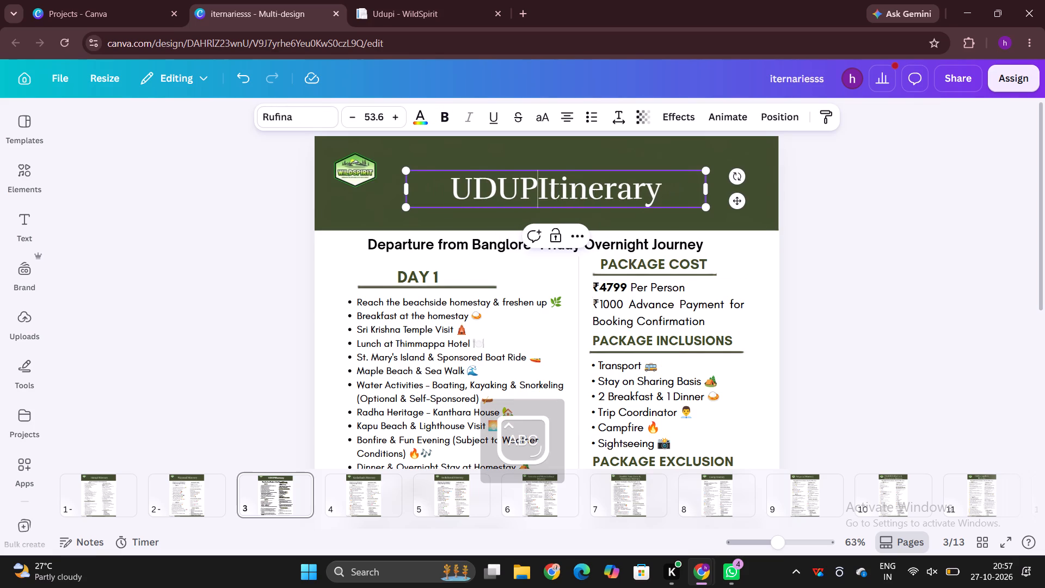
key(space)
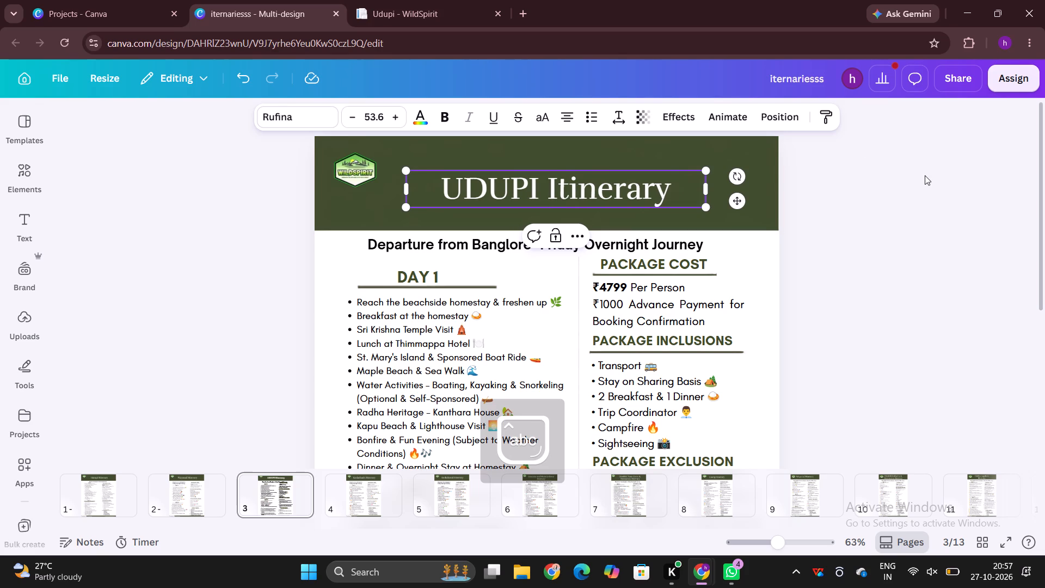
Erase the all-capitals place name "UDUPI" from the page title, leaving the word "Itinerary".
key(BackSpace)
key(BackSpace)
key(BackSpace)
key(BackSpace)
key(BackSpace)
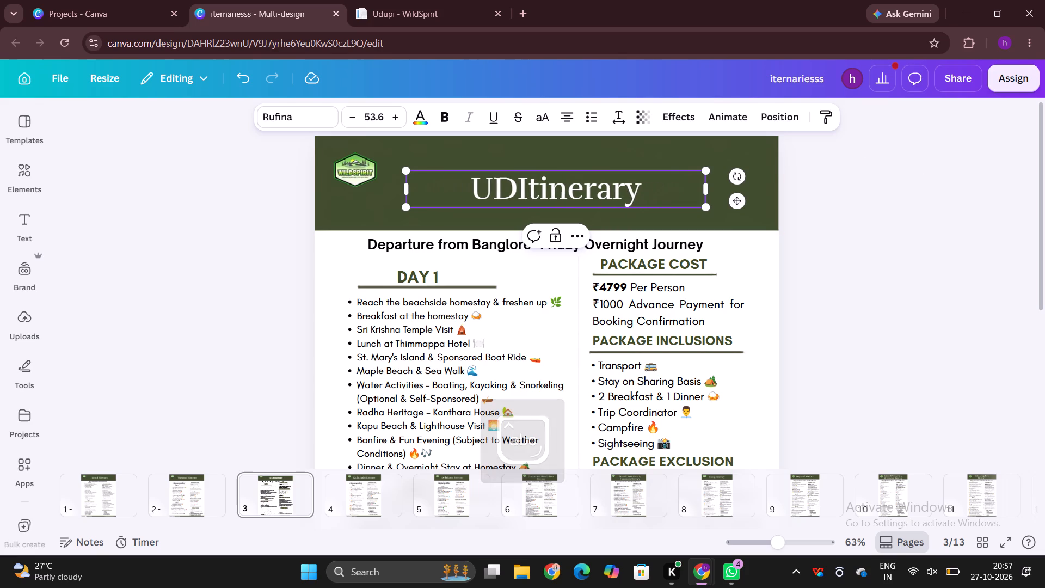
Complete the page title so it reads "Udupi Itinerary", with only the first letter of each word capitalised.
key(BackSpace)
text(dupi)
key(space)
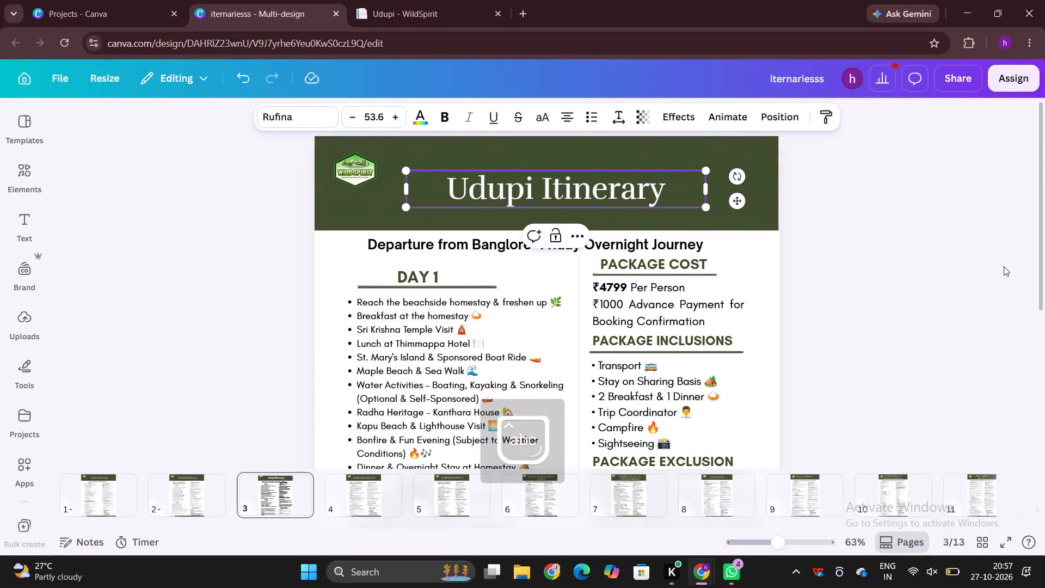
click(963, 257)
scroll(884, 317, down, 2)
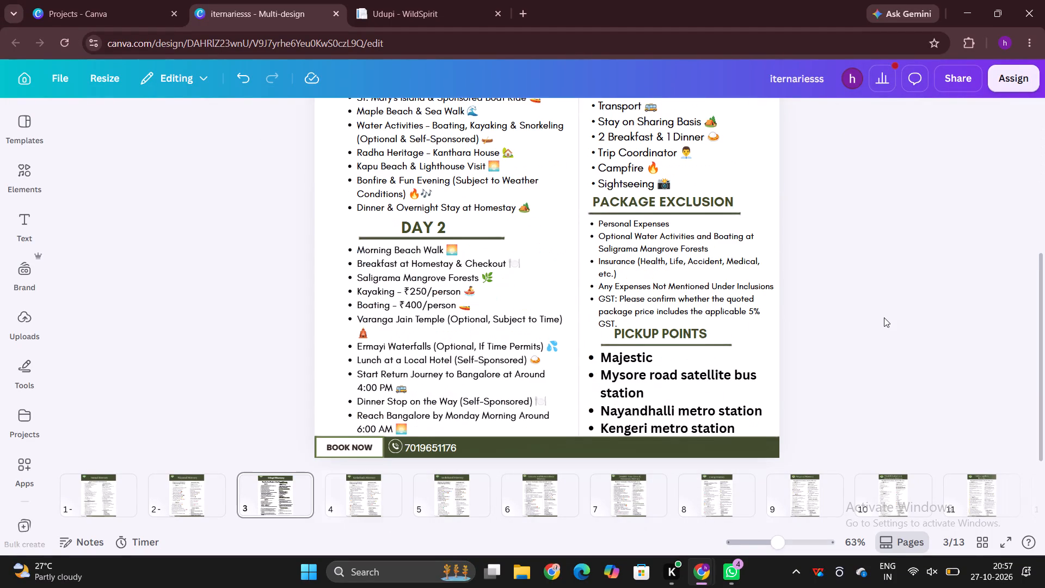
scroll(884, 317, down, 5)
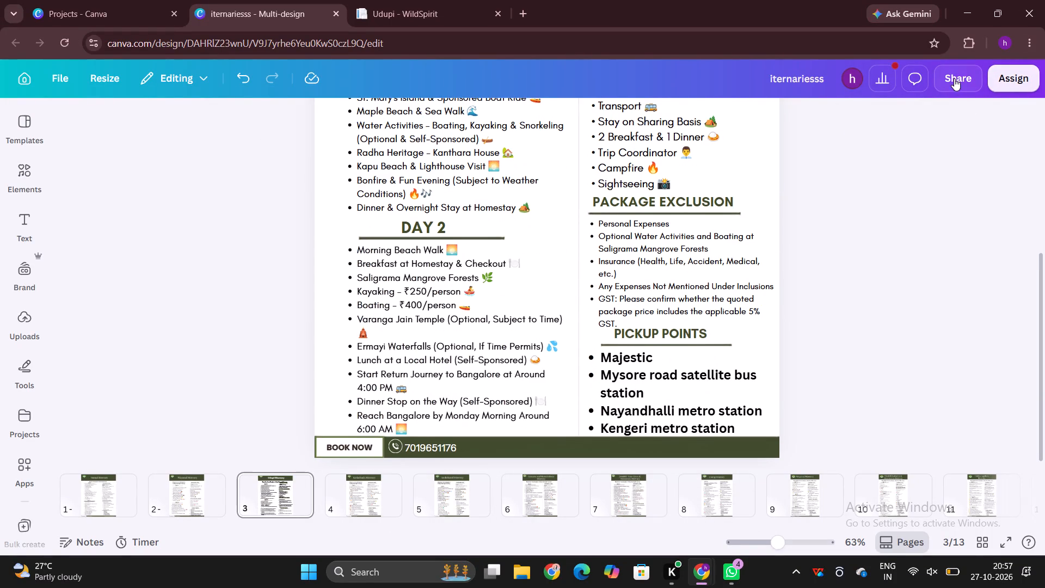
click(954, 78)
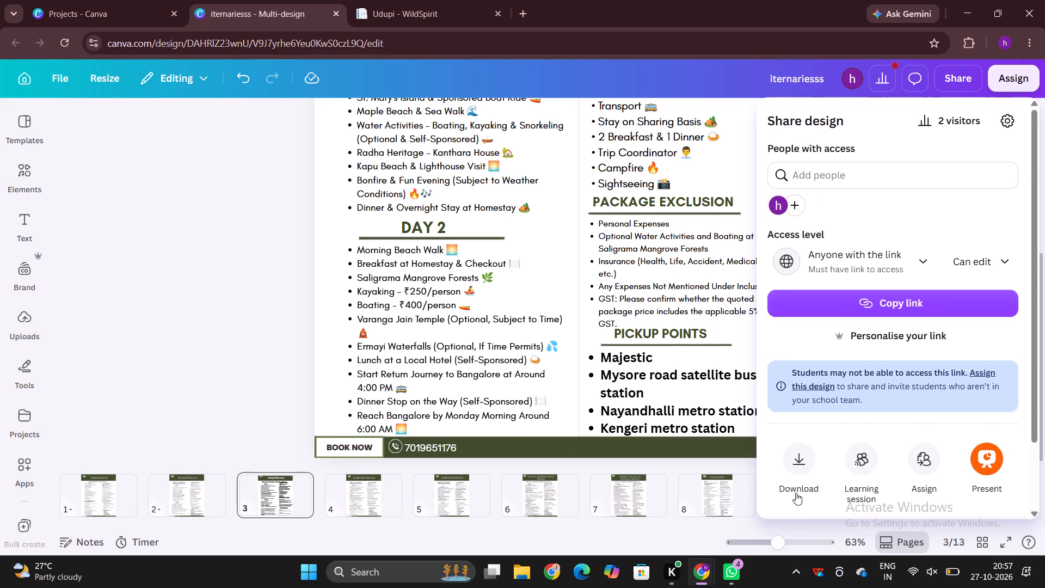